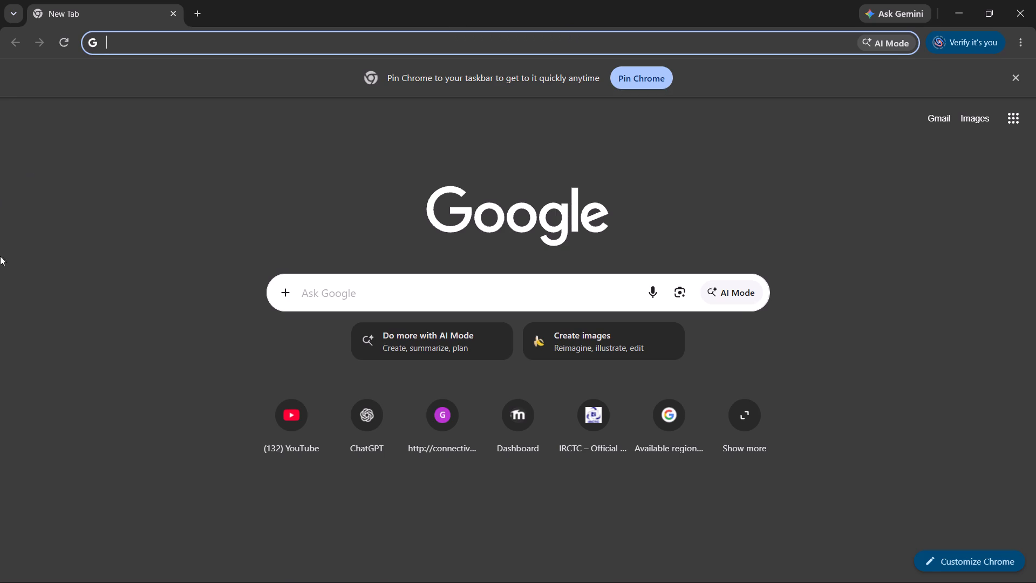
Search Google for sejda in Chrome and open the Sejda PDF tools website from the results.
click(360, 281)
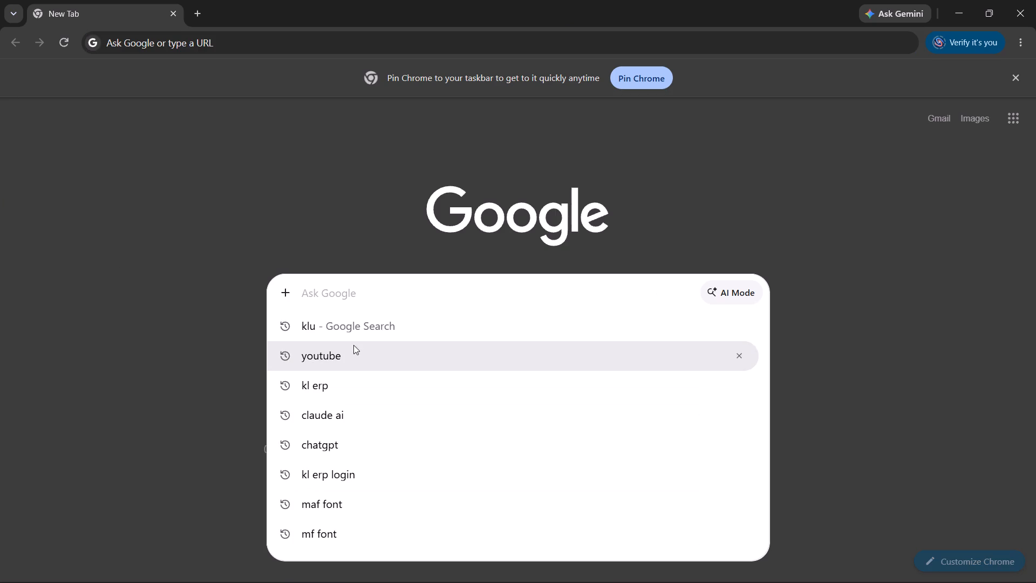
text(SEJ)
click(348, 355)
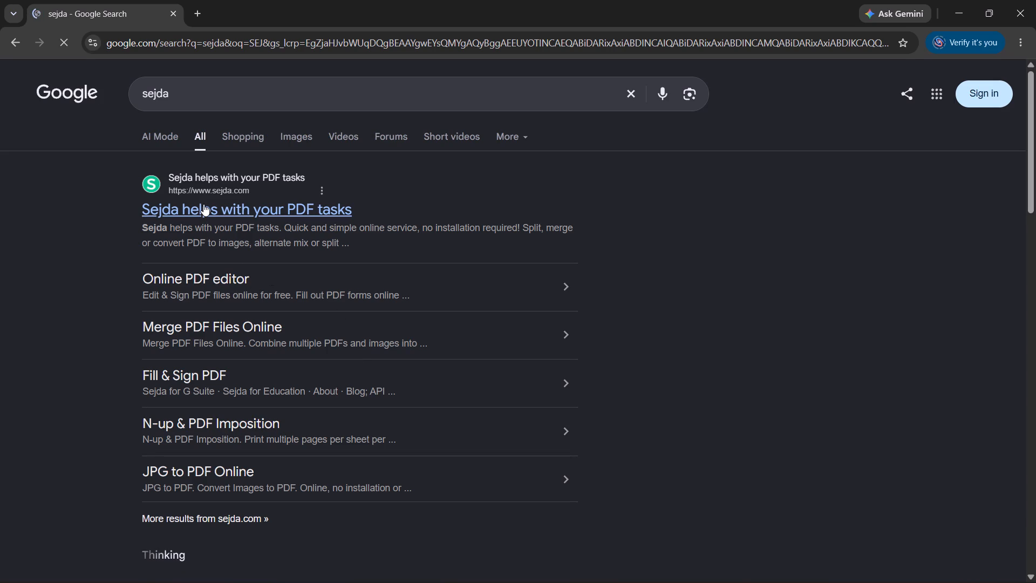
click(203, 204)
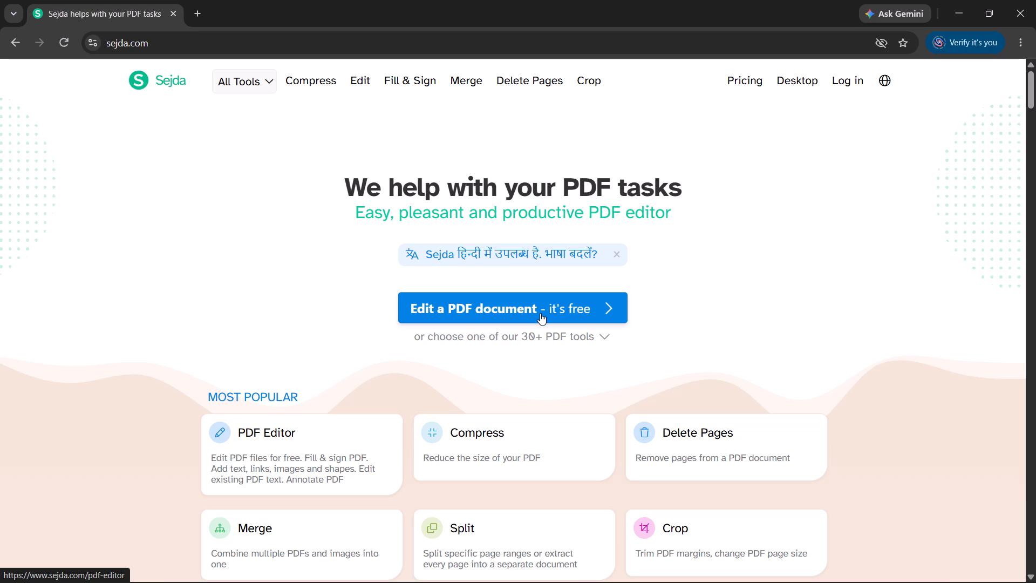
Open the PDF editor and upload the MEDI ALERT PRESENTATION file from the Downloads folder.
click(529, 310)
click(535, 306)
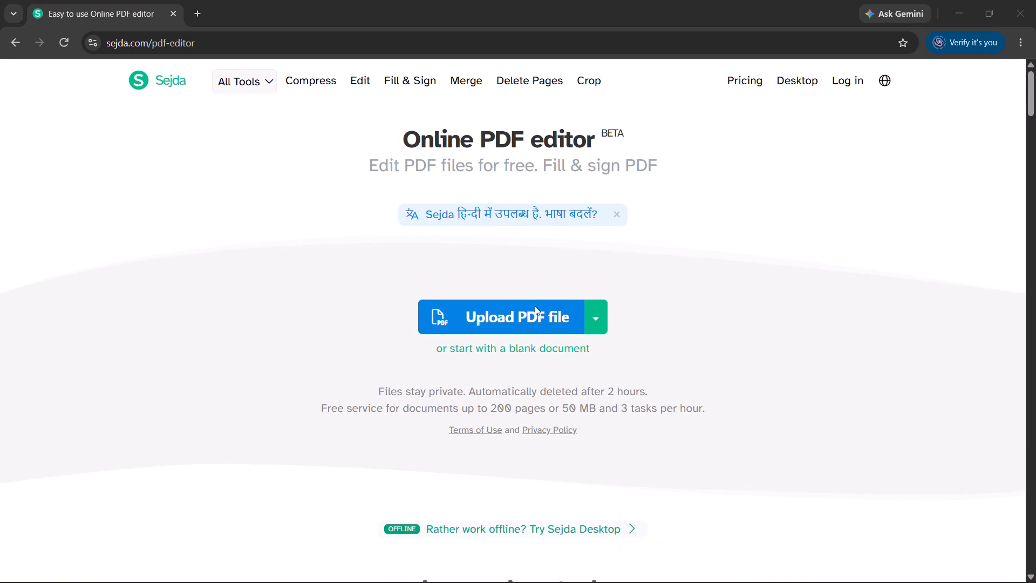
click(323, 111)
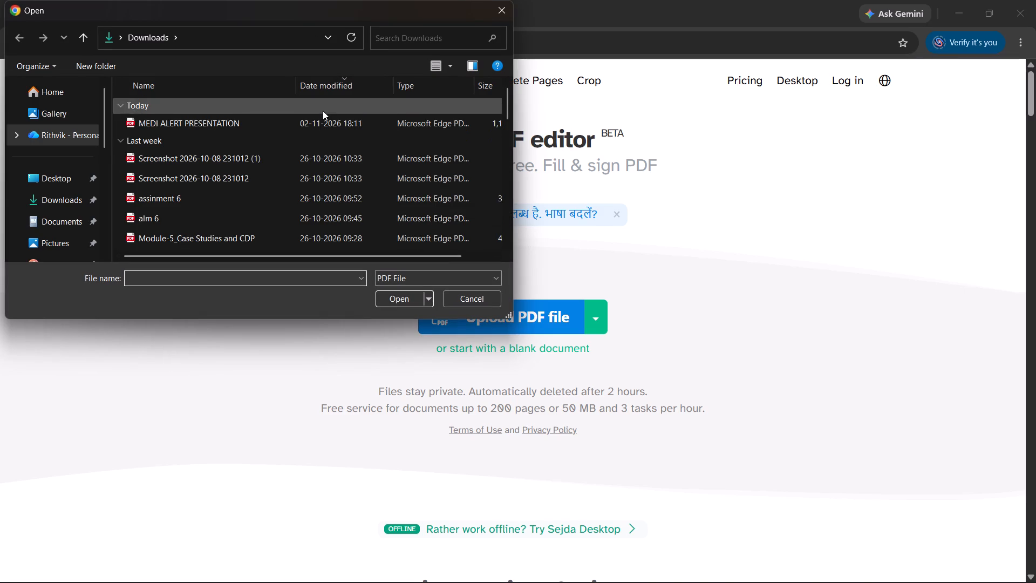
click(323, 127)
click(323, 127)
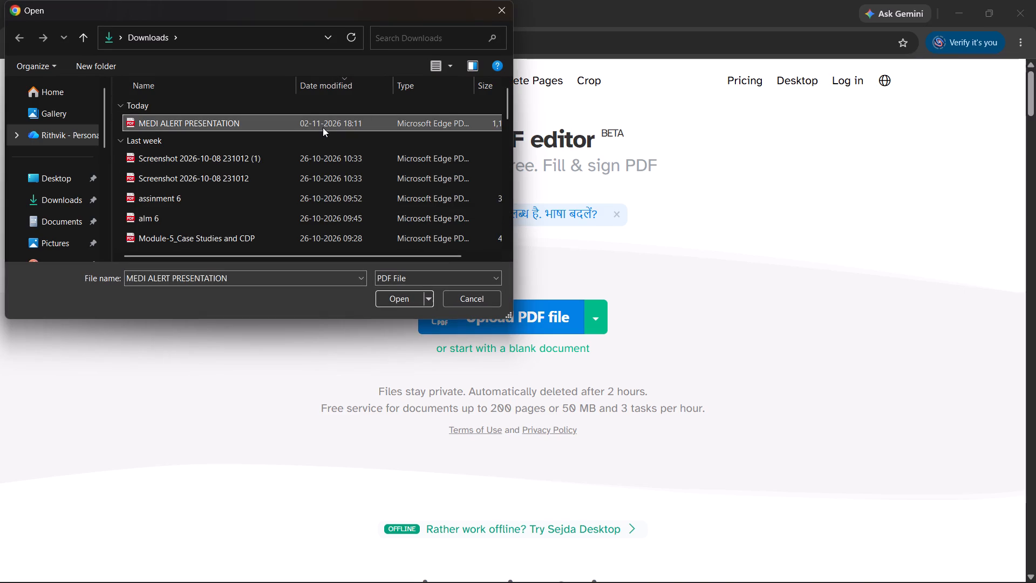
double_click(323, 127)
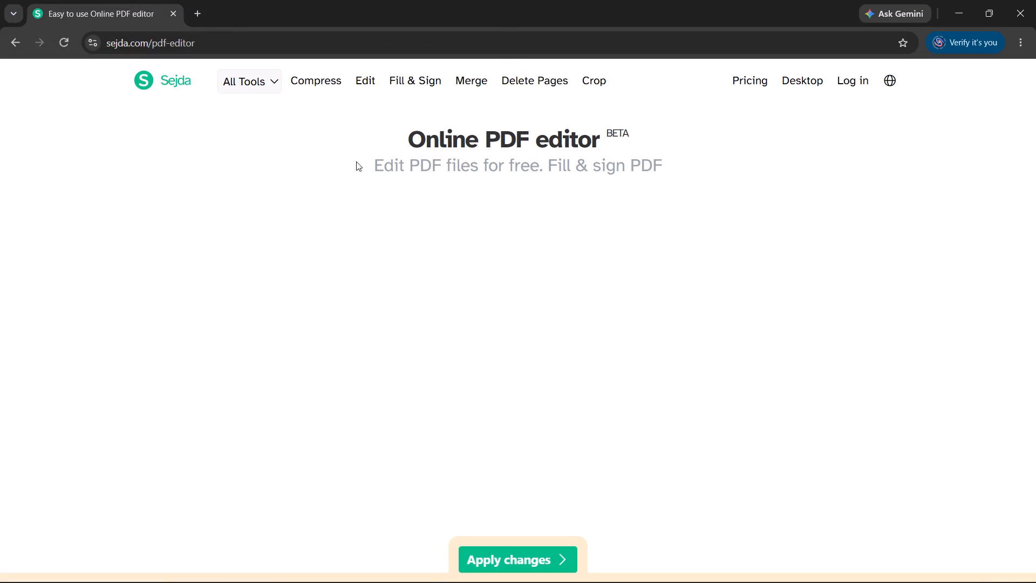
Clear the Student 1 registration number and name on the first page, leaving only a spaced colon after the label.
scroll(395, 228, down, 1)
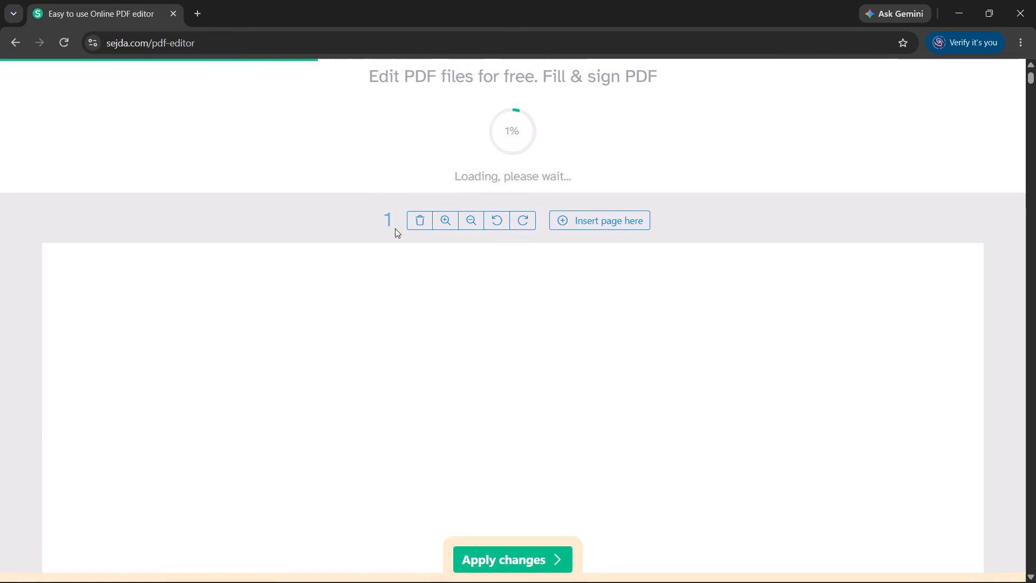
scroll(395, 228, up, 5)
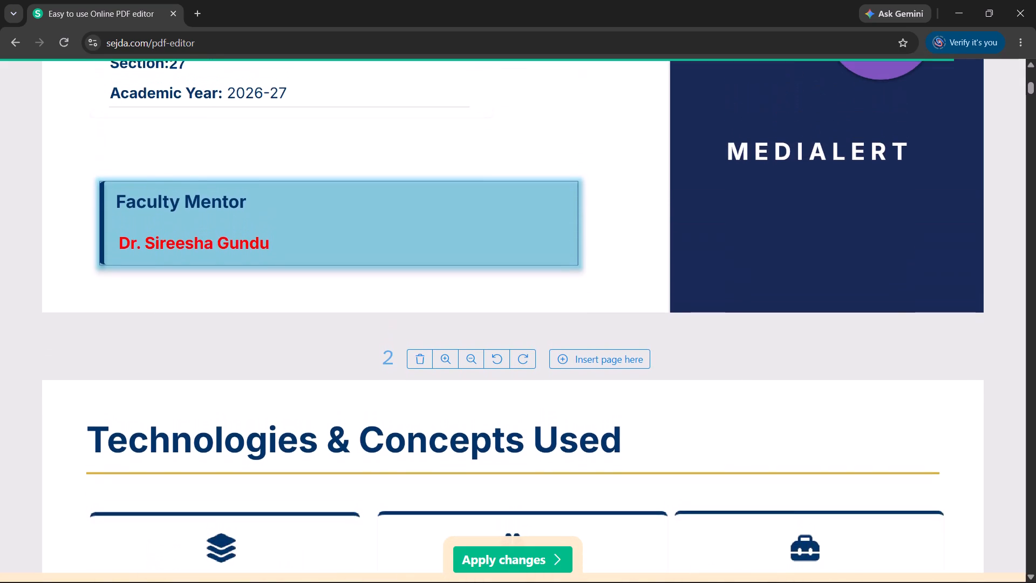
scroll(395, 228, up, 3)
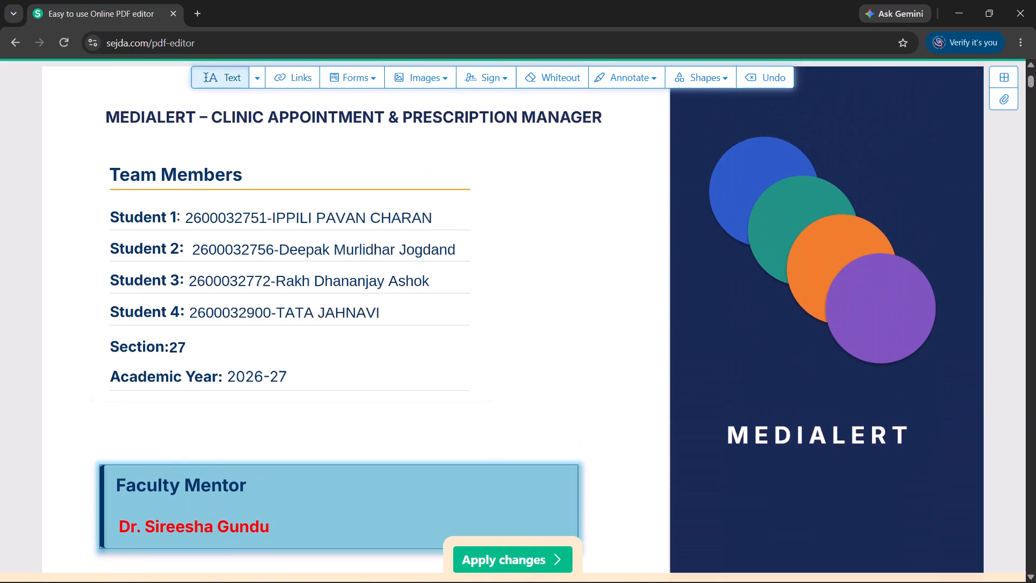
scroll(167, 112, up, 1)
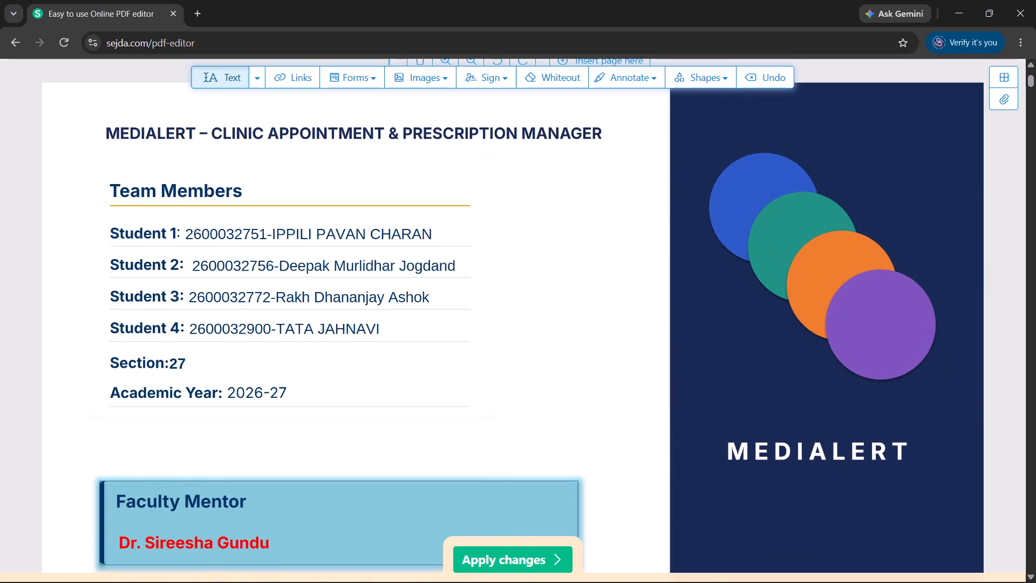
scroll(81, 185, up, 1)
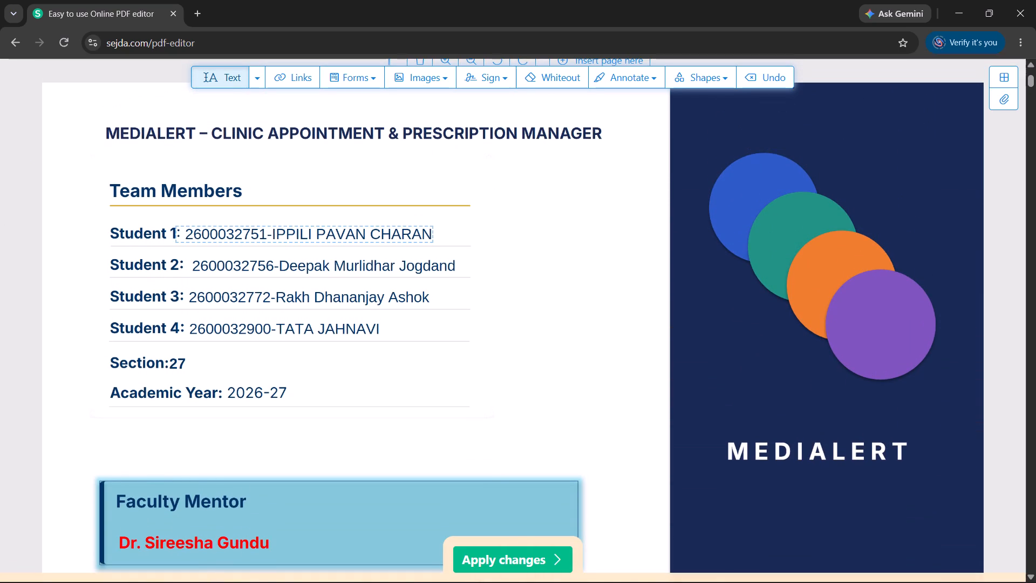
double_click(267, 234)
key(BackSpace)
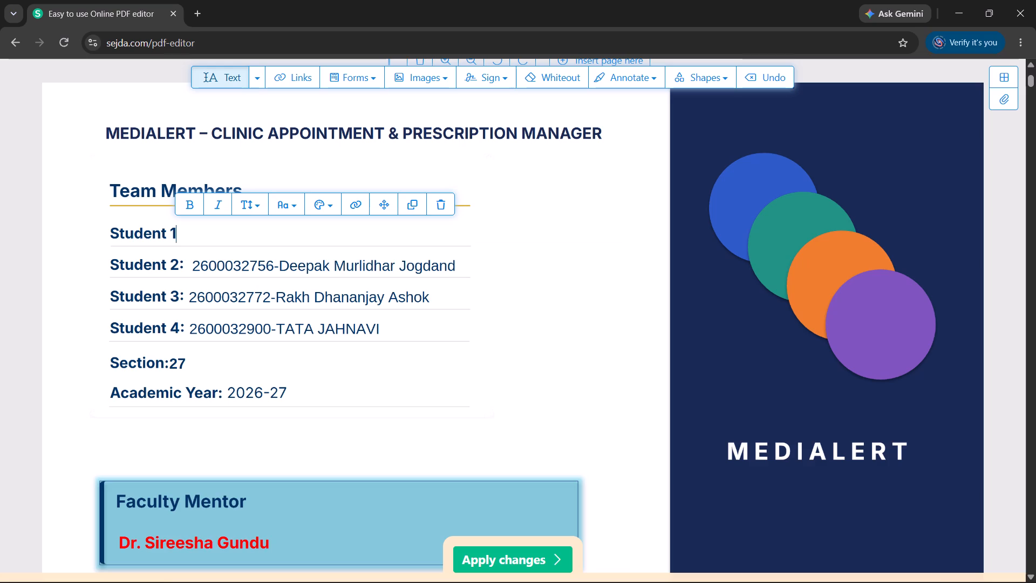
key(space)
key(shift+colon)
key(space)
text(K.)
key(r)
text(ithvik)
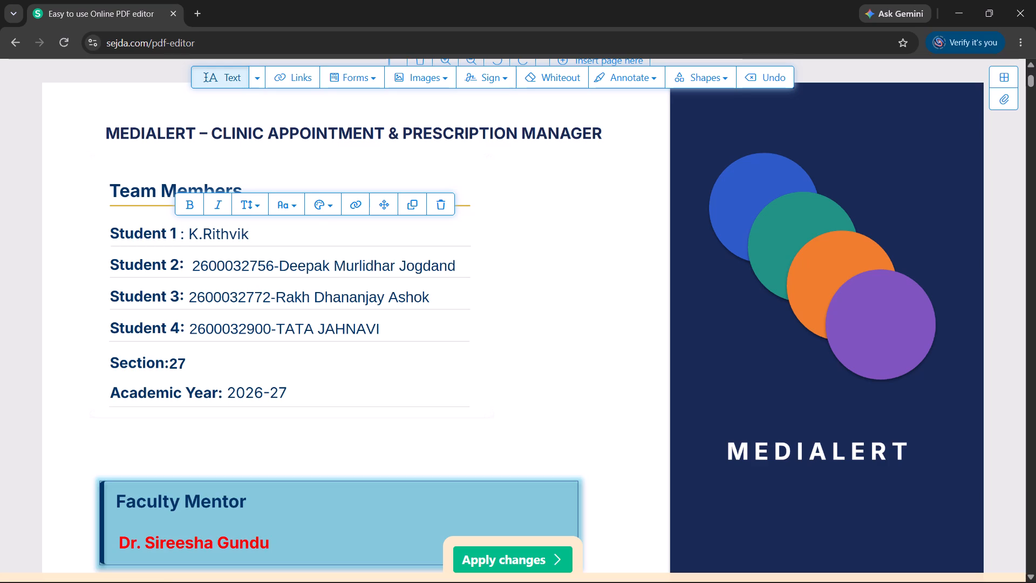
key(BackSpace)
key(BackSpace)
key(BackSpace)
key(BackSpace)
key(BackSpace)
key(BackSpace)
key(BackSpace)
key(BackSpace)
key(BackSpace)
Enter the new Student 1 registration number followed by a hyphen with no trailing space.
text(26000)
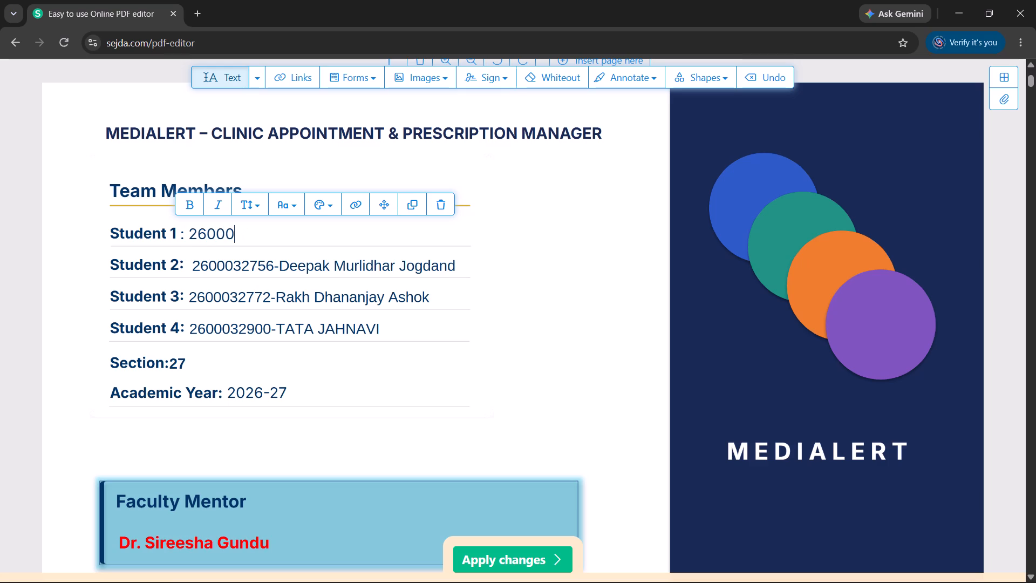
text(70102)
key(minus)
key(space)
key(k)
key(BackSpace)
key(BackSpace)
Enter the new Student 1 surname in capitals straight after the hyphen following the registration number.
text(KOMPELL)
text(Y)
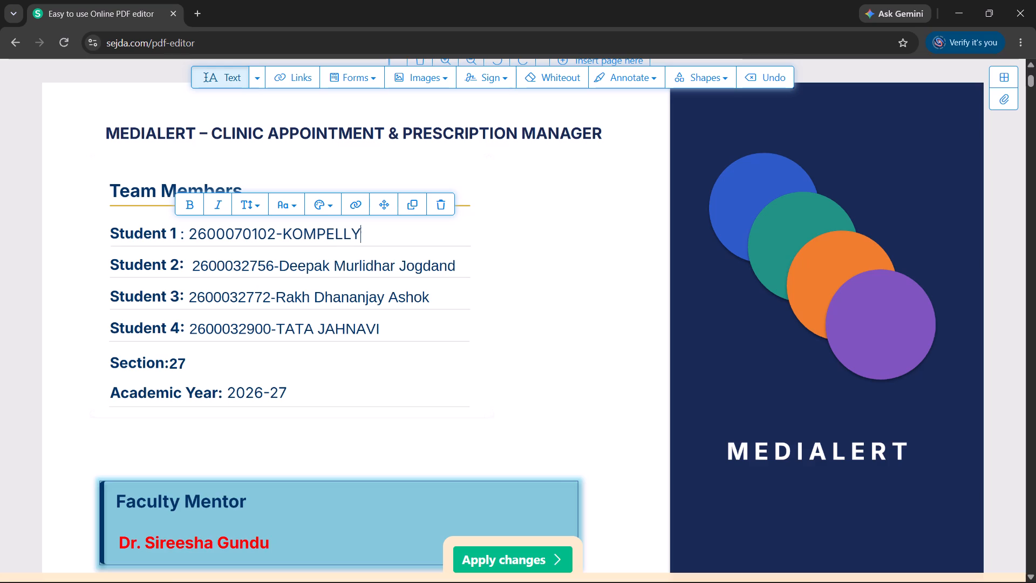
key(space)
Change the font of the Student 1 entry to Arial (Liberation Sans).
click(291, 208)
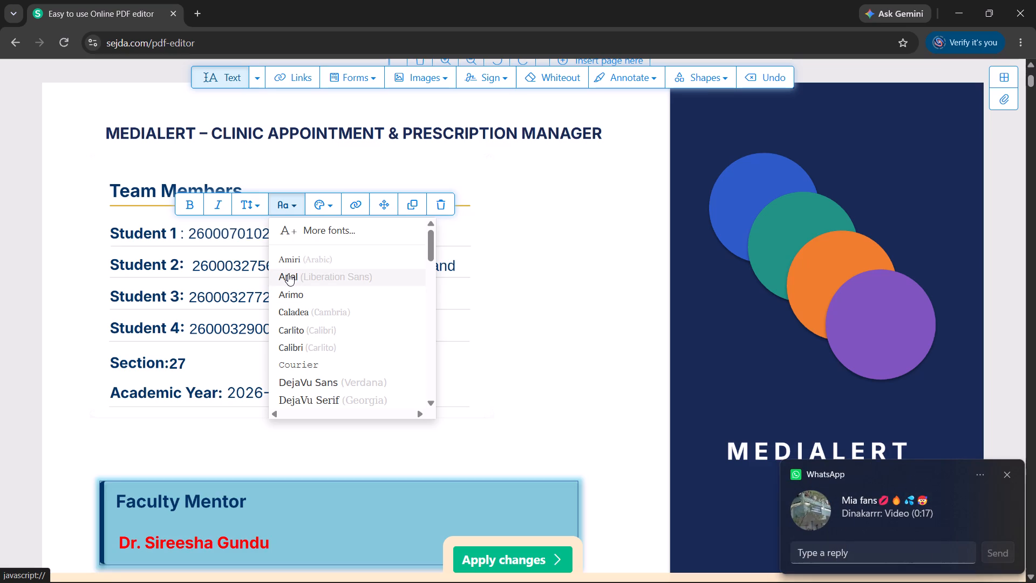
click(288, 273)
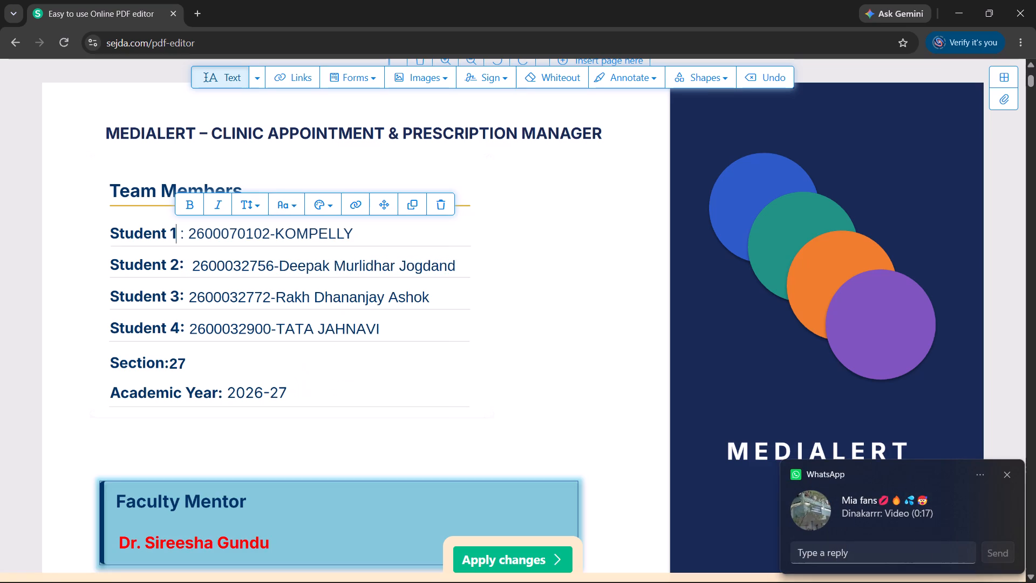
Add the Student 1 given name after the surname, separated by a space and with only its first letter capitalized.
click(352, 232)
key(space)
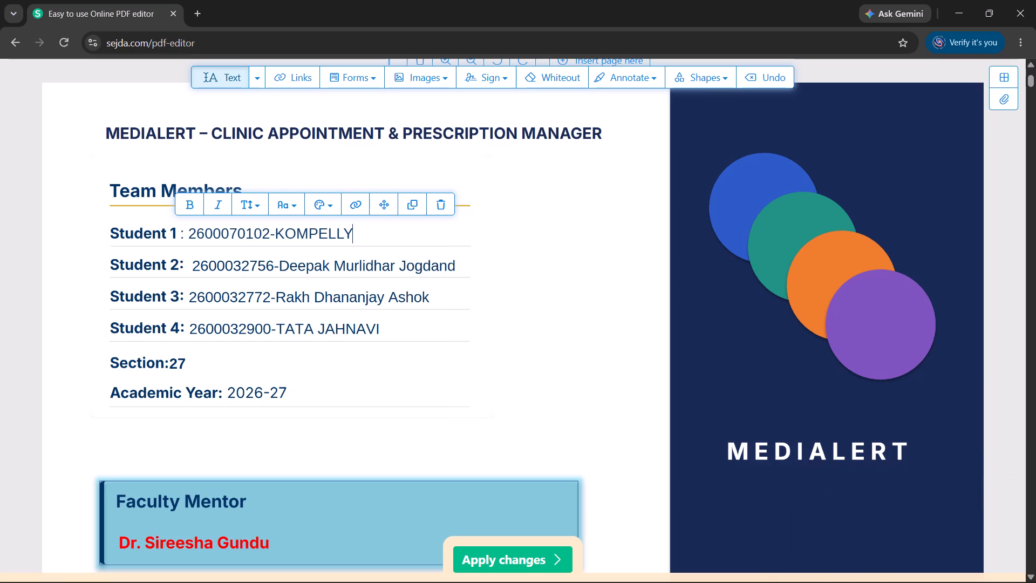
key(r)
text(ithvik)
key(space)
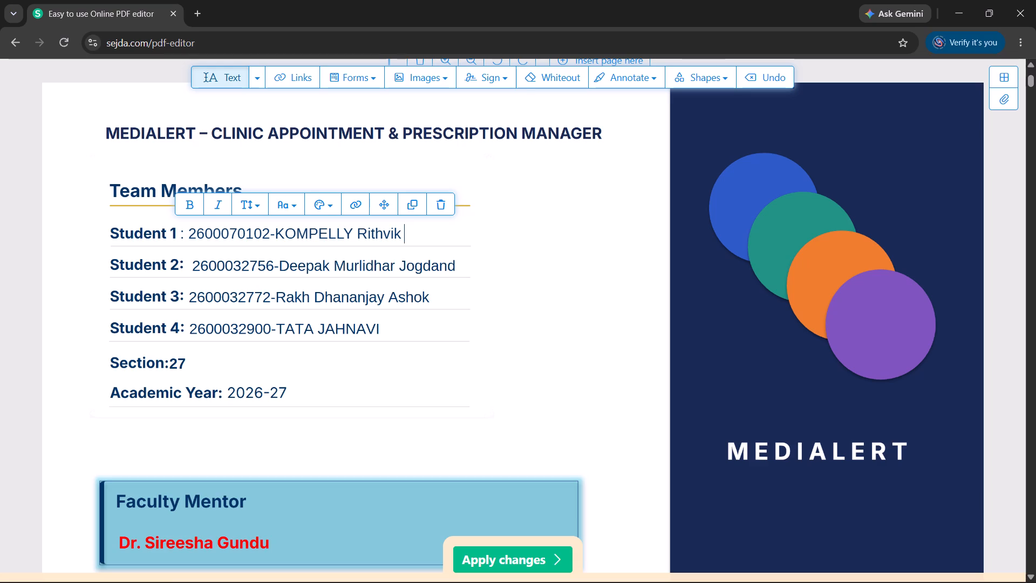
Place the text cursor directly before the given name in the Student 1 entry.
click(356, 235)
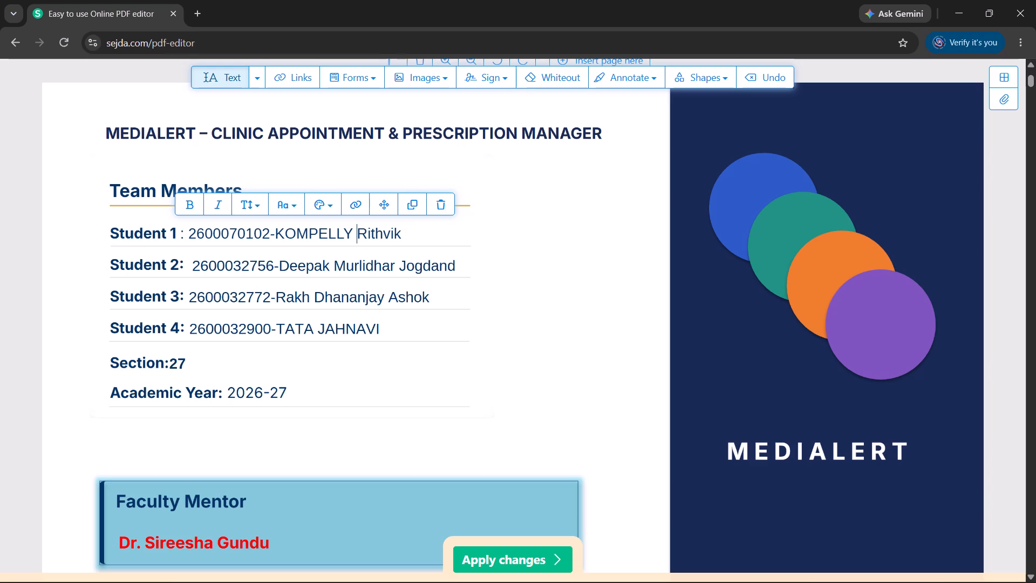
Change the all-caps family name in the Student 1 entry to title case and append the final name part in lowercase.
click(353, 233)
key(BackSpace)
key(BackSpace)
key(BackSpace)
key(BackSpace)
key(BackSpace)
key(BackSpace)
key(BackSpace)
key(BackSpace)
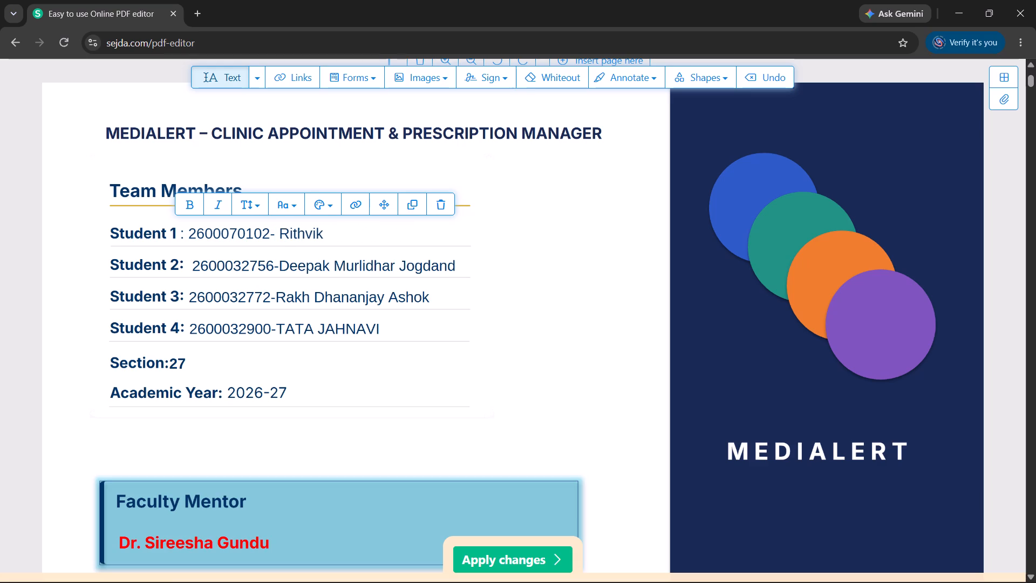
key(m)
key(BackSpace)
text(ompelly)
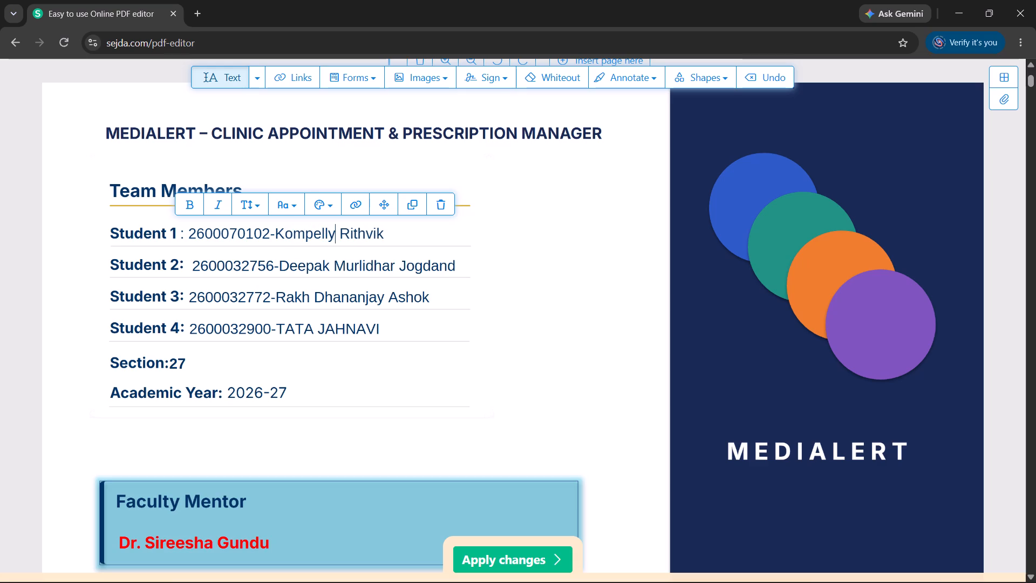
click(388, 227)
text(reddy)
Finish the Student 1 entry and replace the Student 2 entry with the new registration number, a hyphen and the student's name.
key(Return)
click(217, 267)
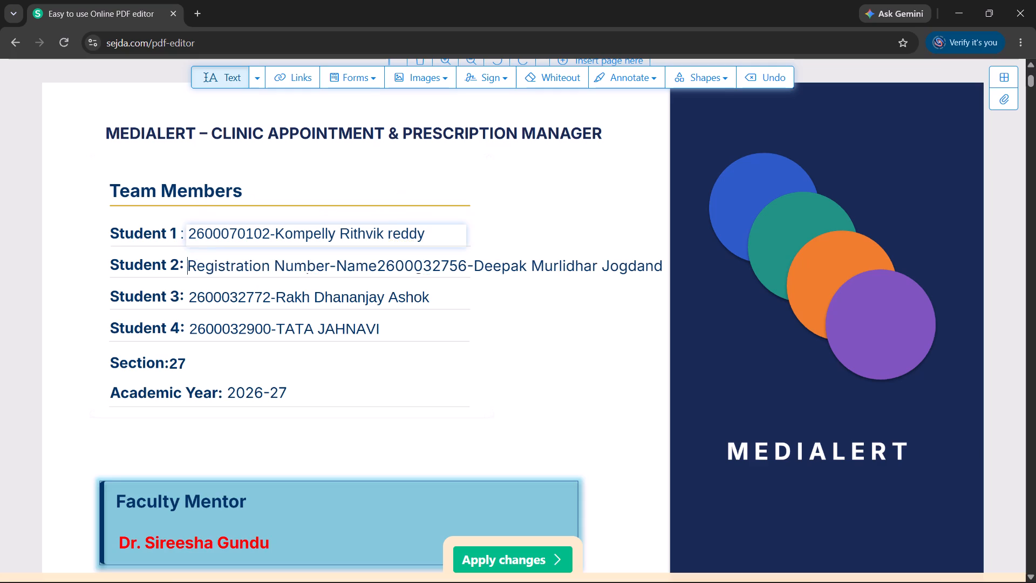
click(217, 267)
key(BackSpace)
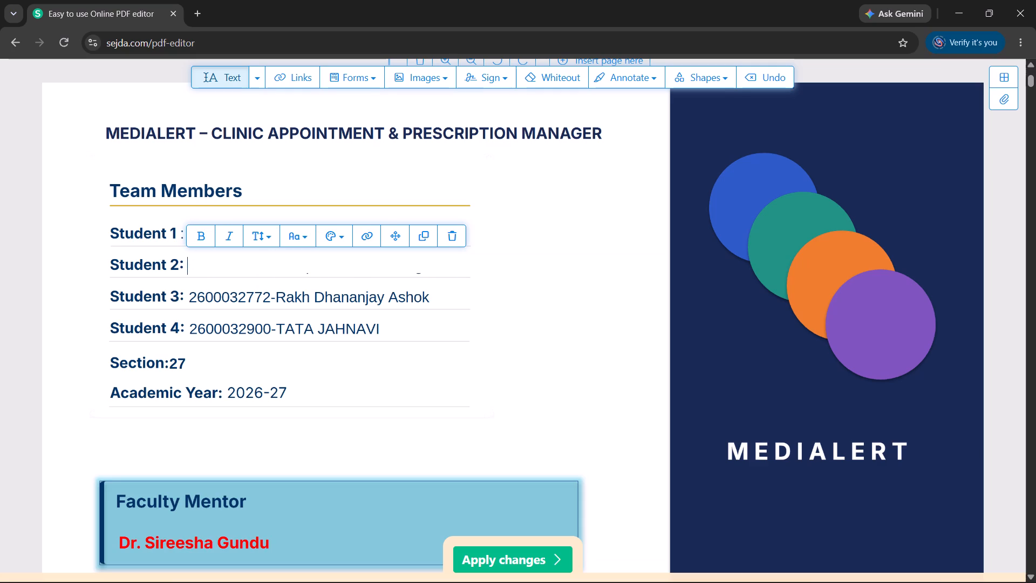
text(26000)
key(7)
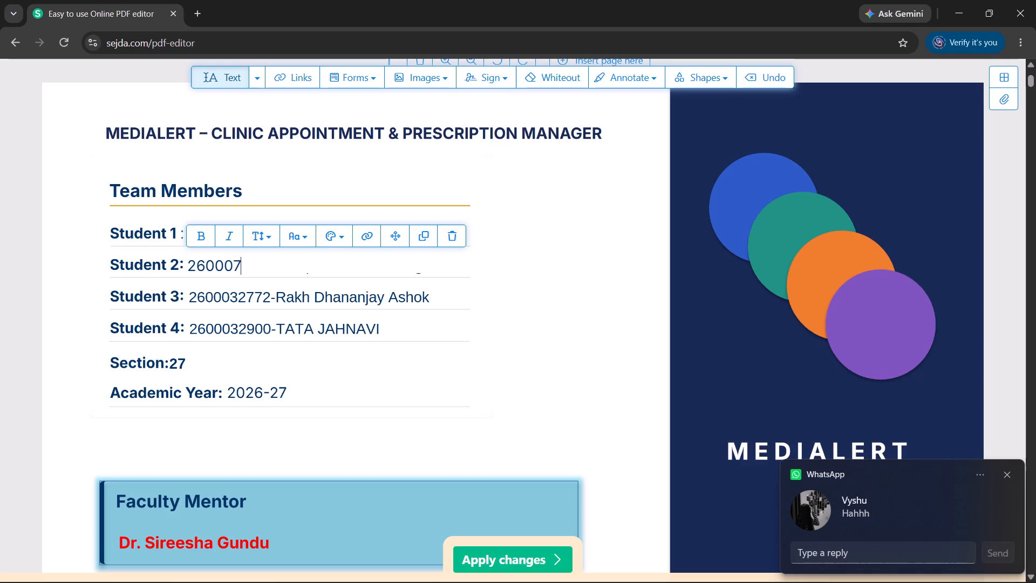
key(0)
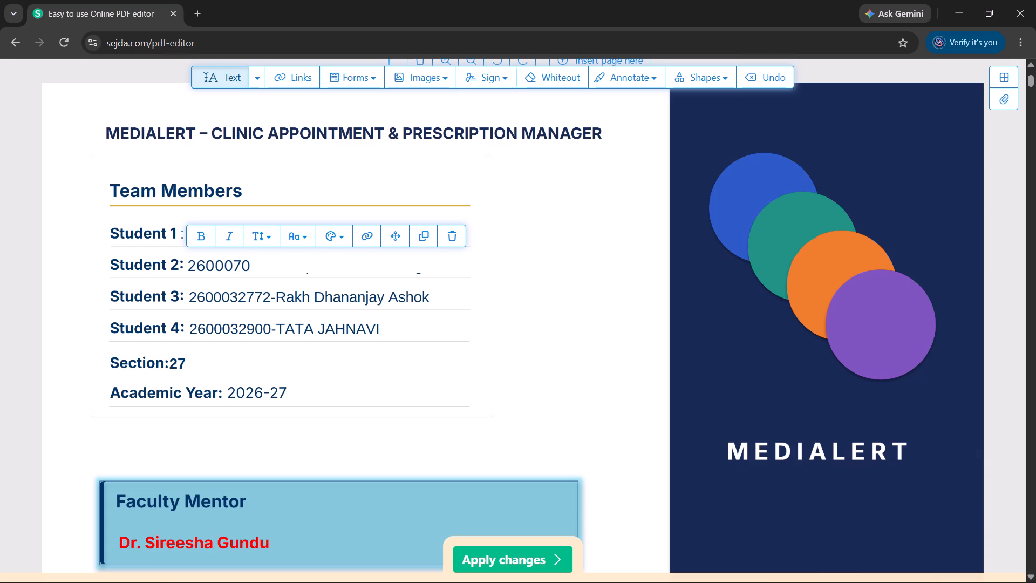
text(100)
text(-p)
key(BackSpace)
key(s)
Complete the Student 2 entry with the new team member's full name after the registration number and hyphen.
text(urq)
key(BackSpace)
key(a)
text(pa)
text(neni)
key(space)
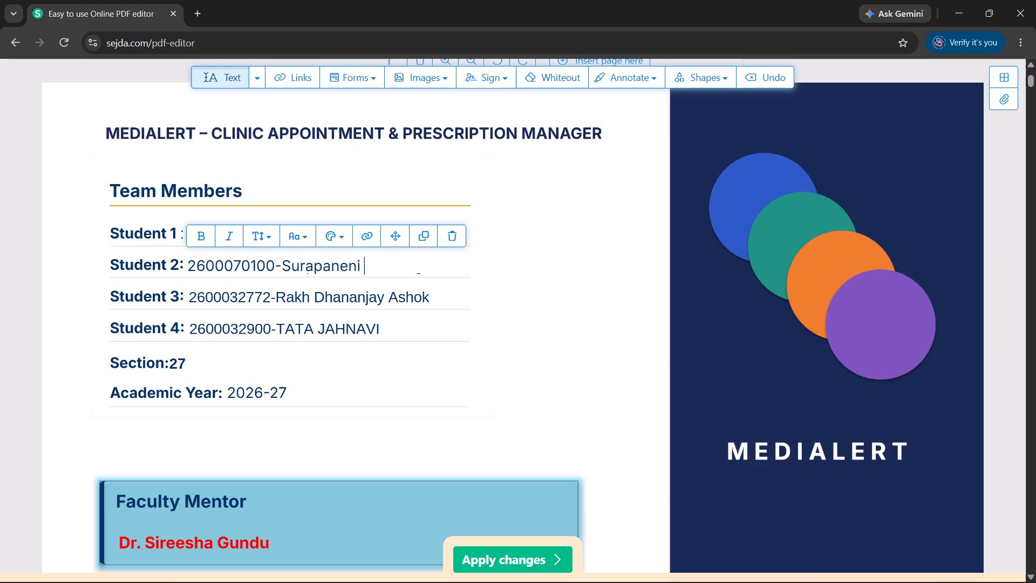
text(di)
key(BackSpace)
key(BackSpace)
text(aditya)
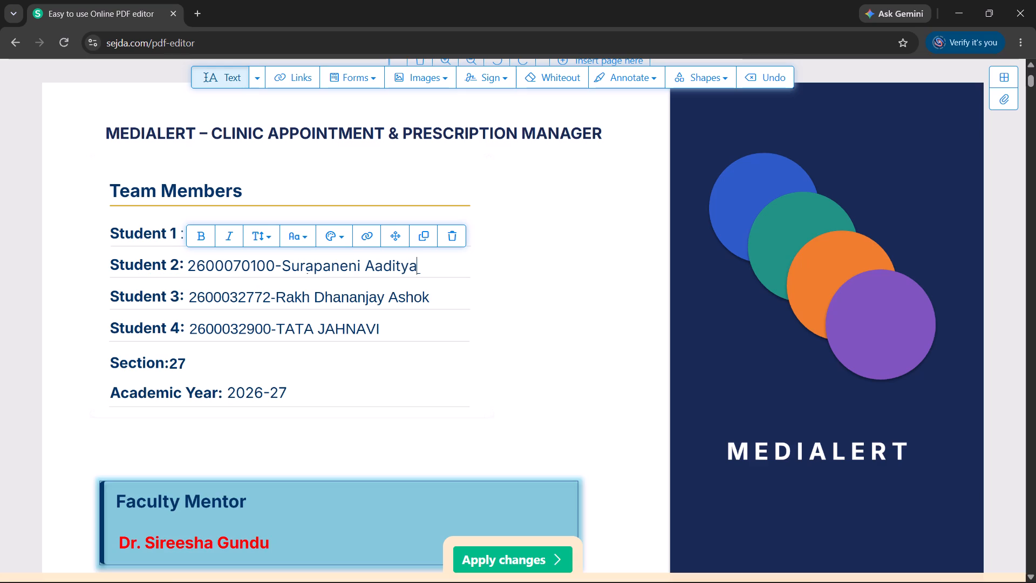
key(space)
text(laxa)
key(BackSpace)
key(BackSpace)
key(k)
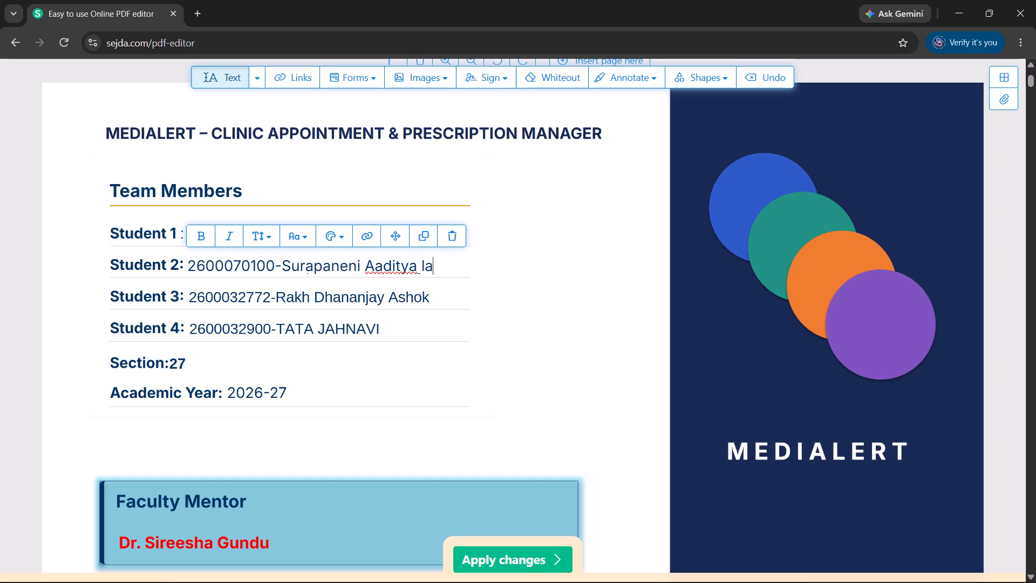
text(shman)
Replace the whole Student 3 entry after its label with the new member's registration number followed by a hyphen.
double_click(370, 295)
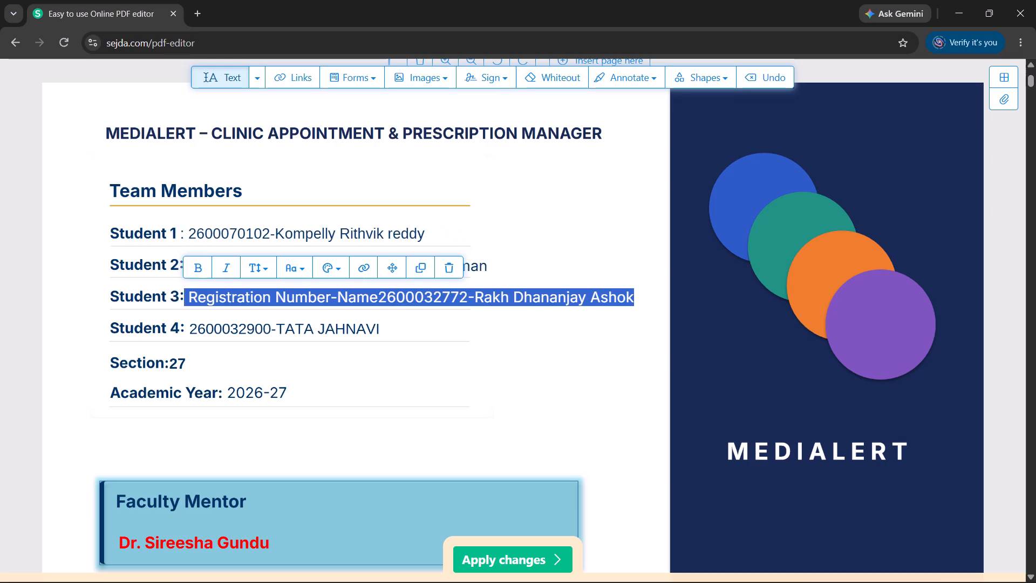
key(BackSpace)
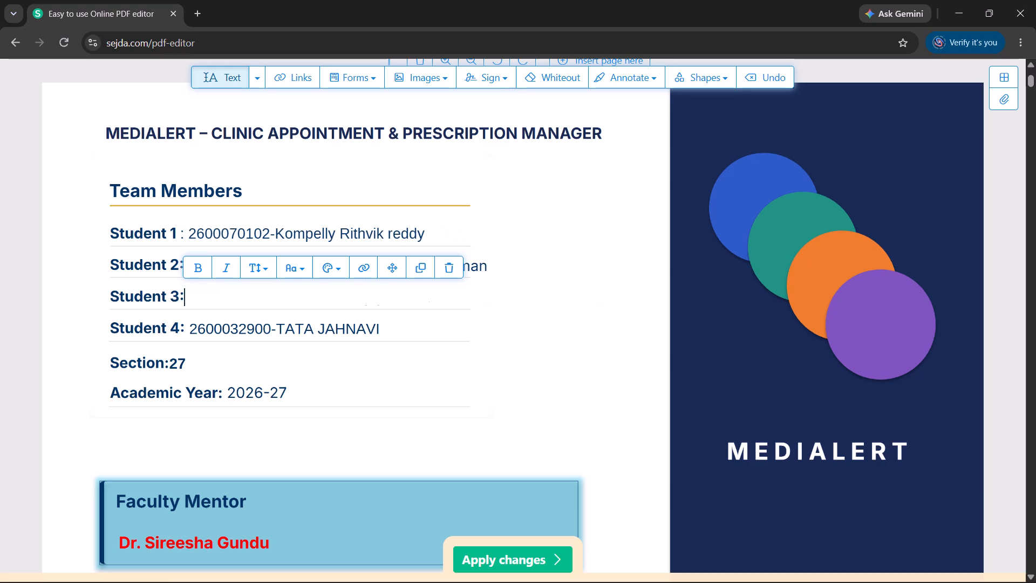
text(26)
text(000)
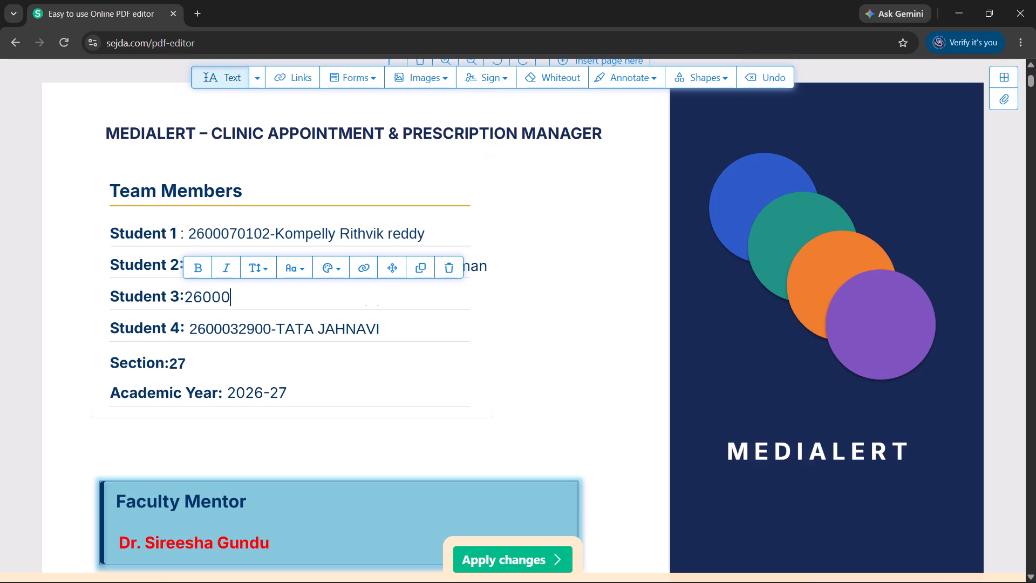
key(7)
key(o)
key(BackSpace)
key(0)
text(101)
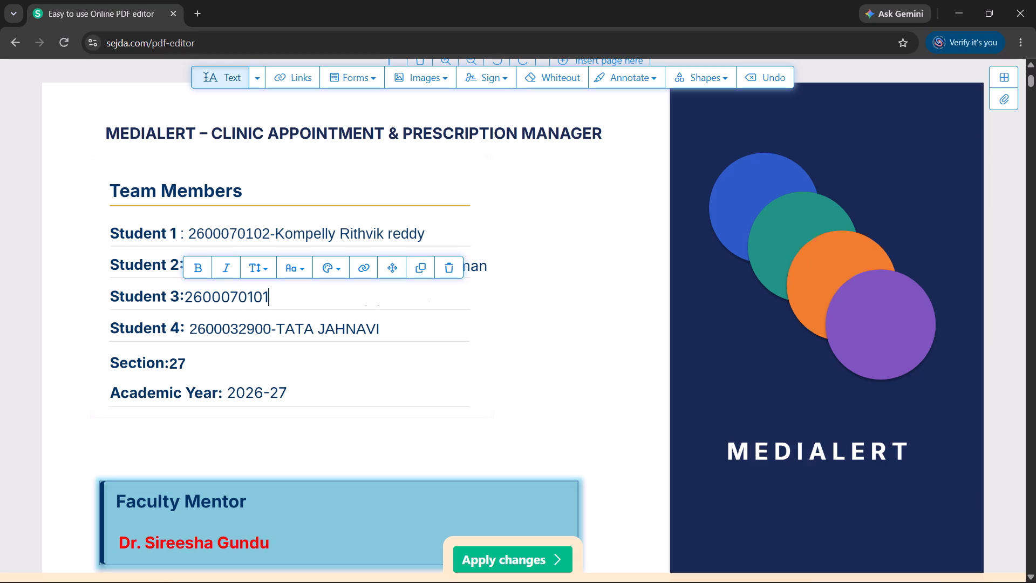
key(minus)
Begin the Student 3 name after the hyphen with the capitalised letters "Sald".
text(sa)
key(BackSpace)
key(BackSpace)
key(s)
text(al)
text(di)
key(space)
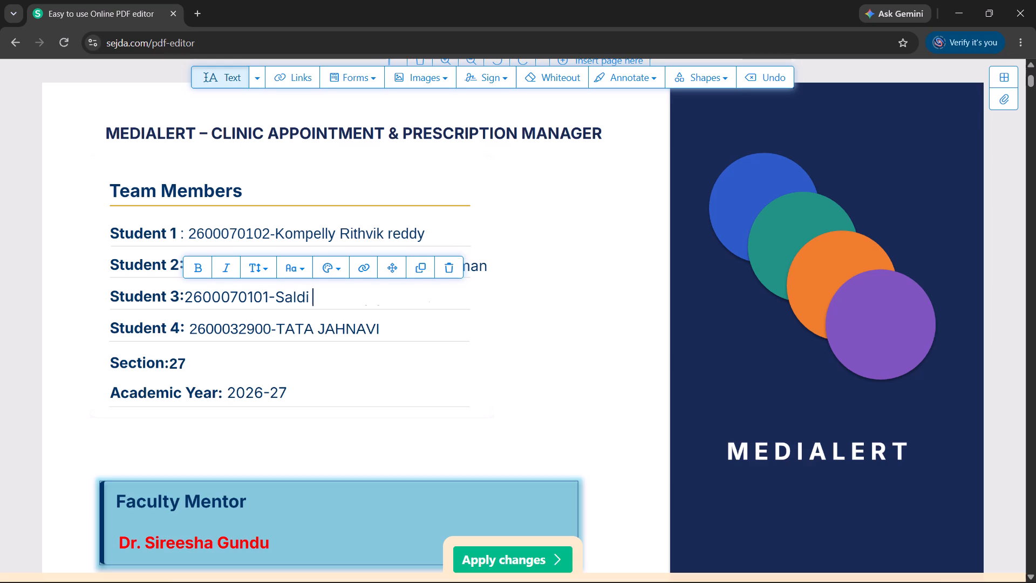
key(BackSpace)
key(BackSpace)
Minimize the browser window to get to the desktop.
click(955, 3)
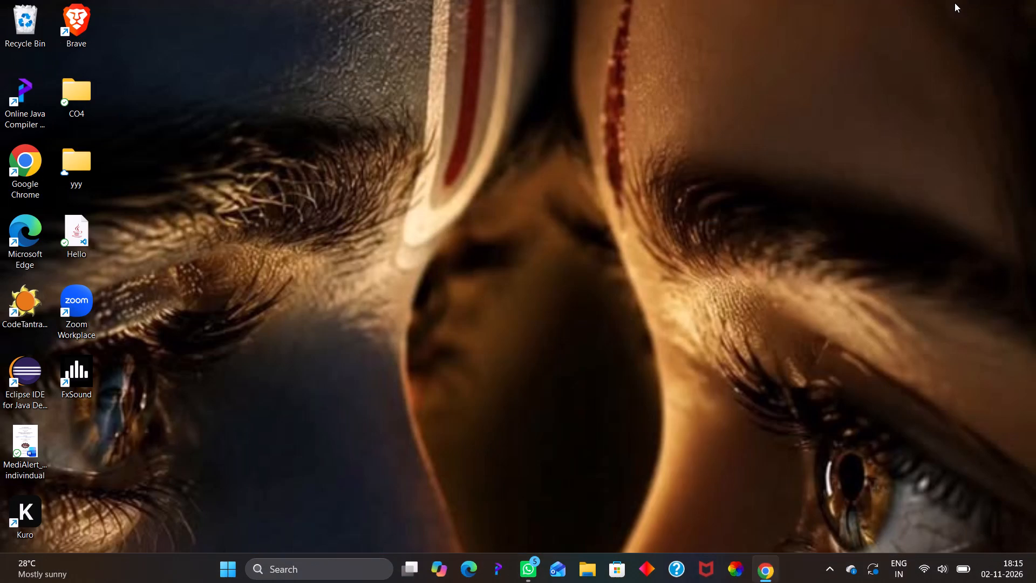
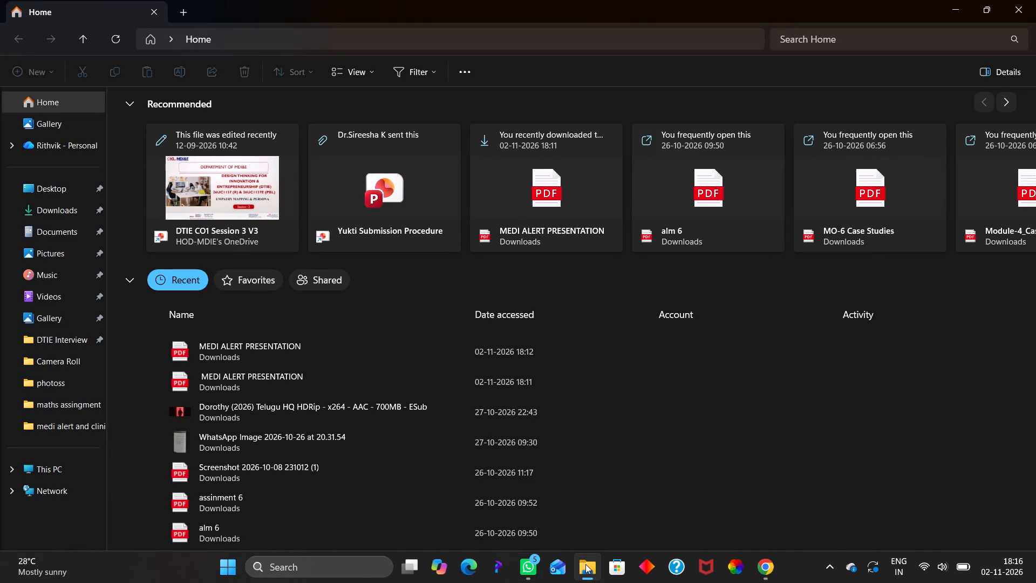
Look through the recent files in File Explorer and open the "medi alert and clinic appointment and prescription" folder.
scroll(292, 467, down, 3)
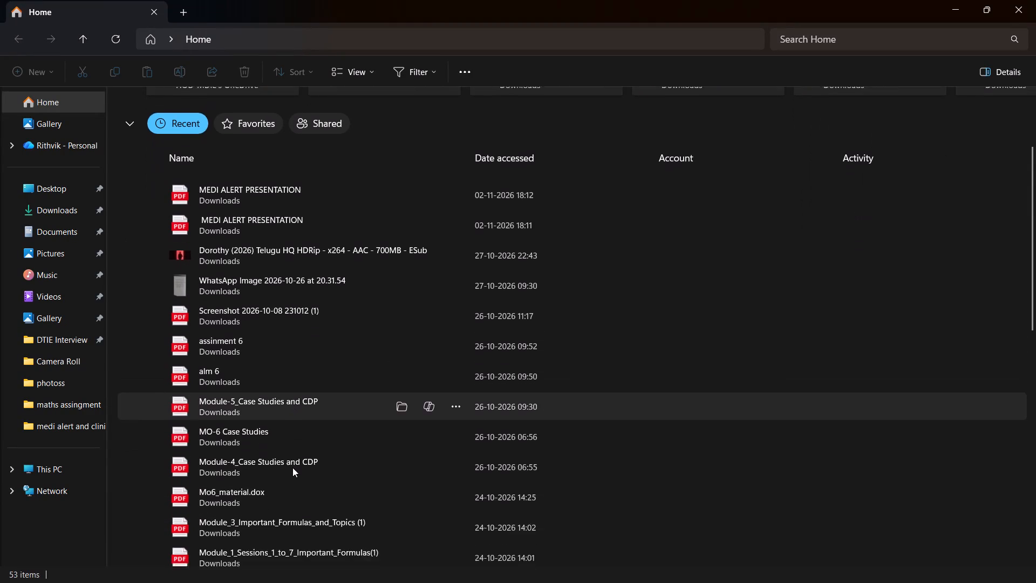
scroll(292, 467, down, 5)
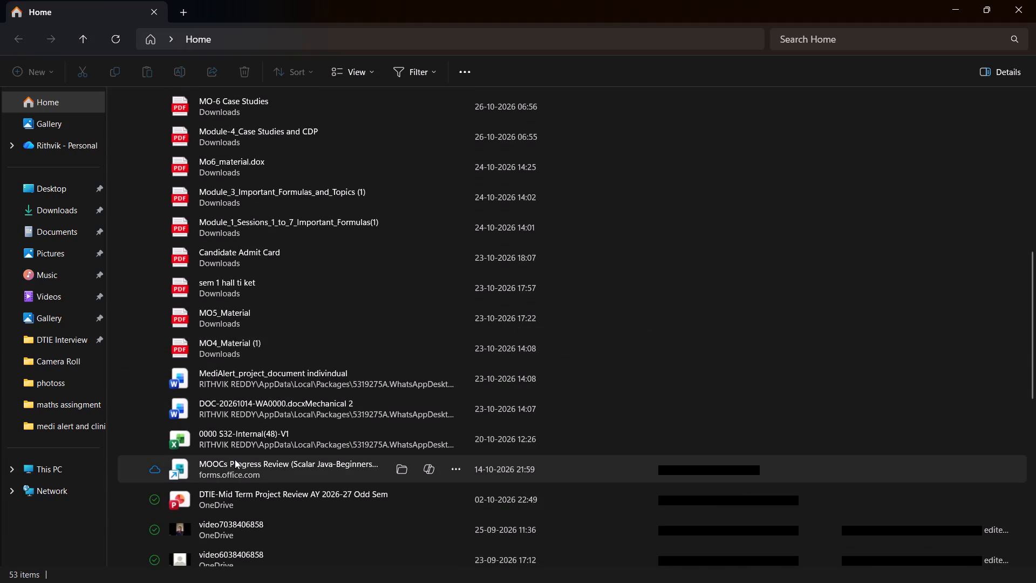
scroll(230, 456, down, 1)
scroll(230, 456, up, 1)
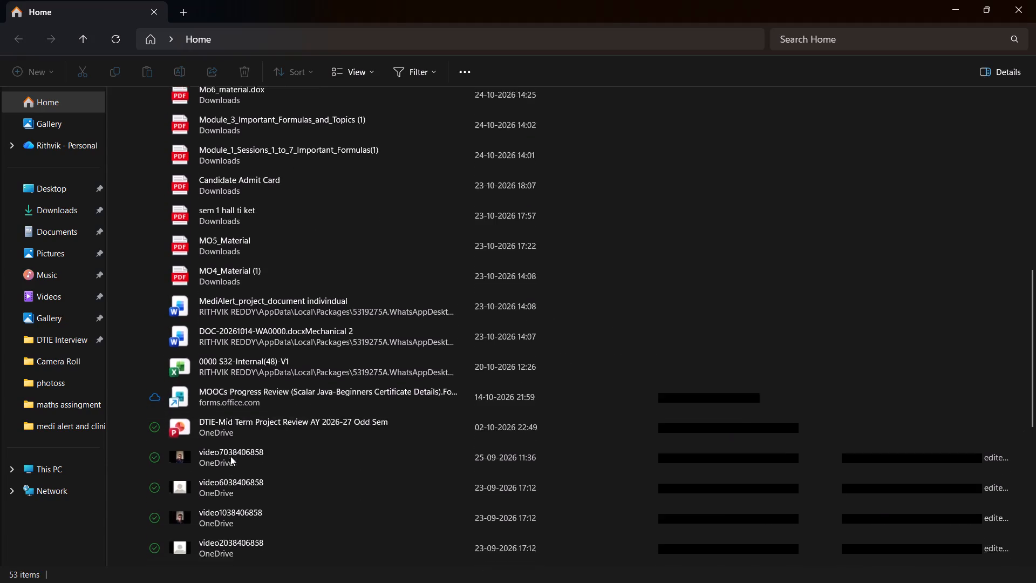
scroll(230, 456, up, 1)
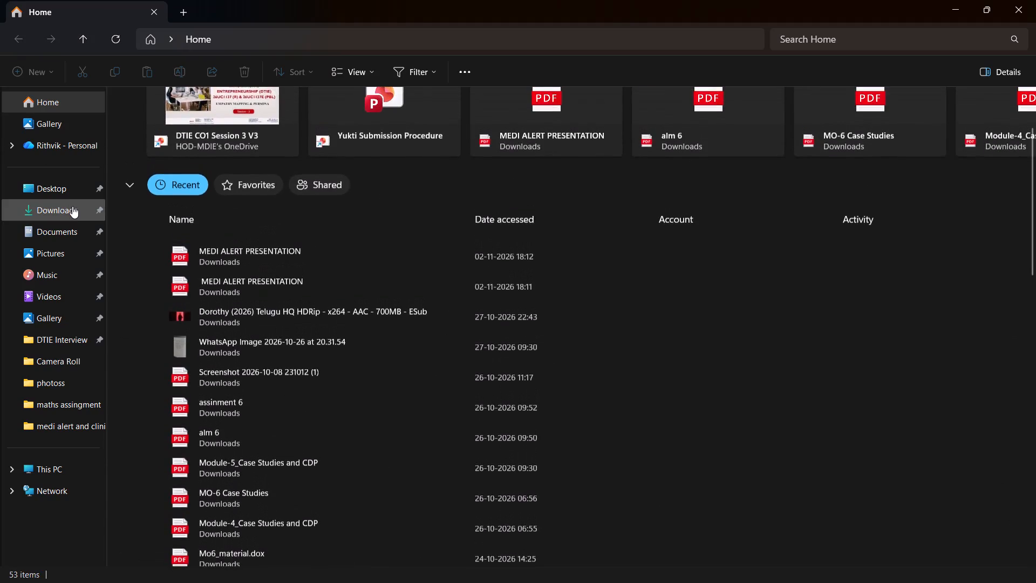
click(71, 207)
click(82, 428)
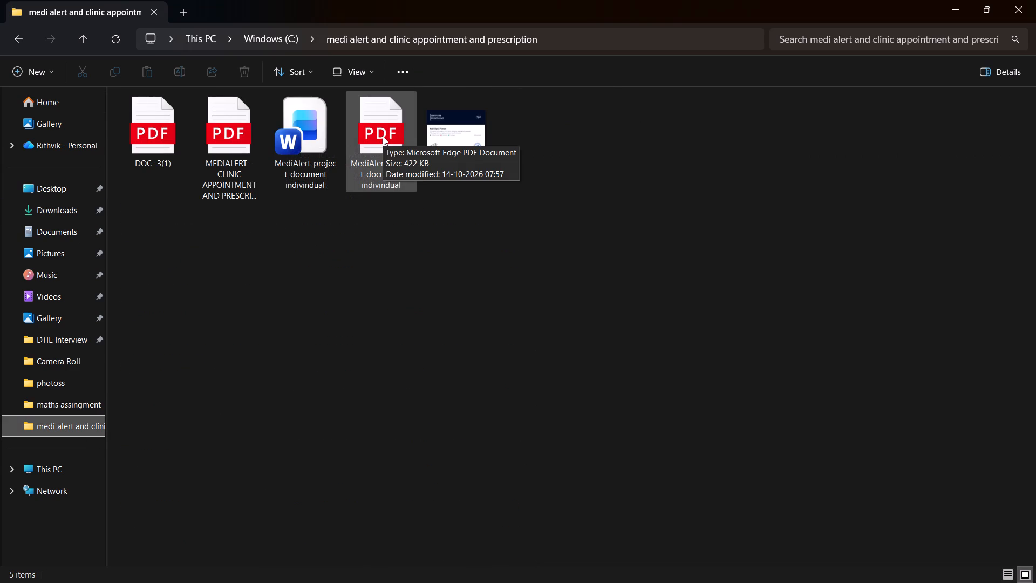
Open the "MEDIALERT - CLINIC APPOINTMENT AND PRESCRIPTION" PDF, check its opening pages for team member details, and close it.
double_click(218, 134)
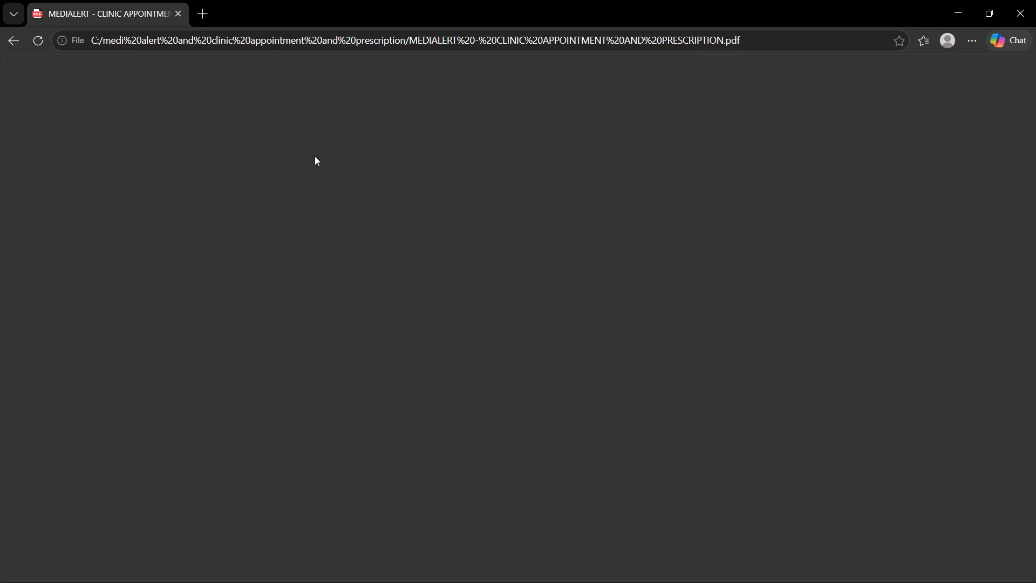
scroll(397, 314, down, 4)
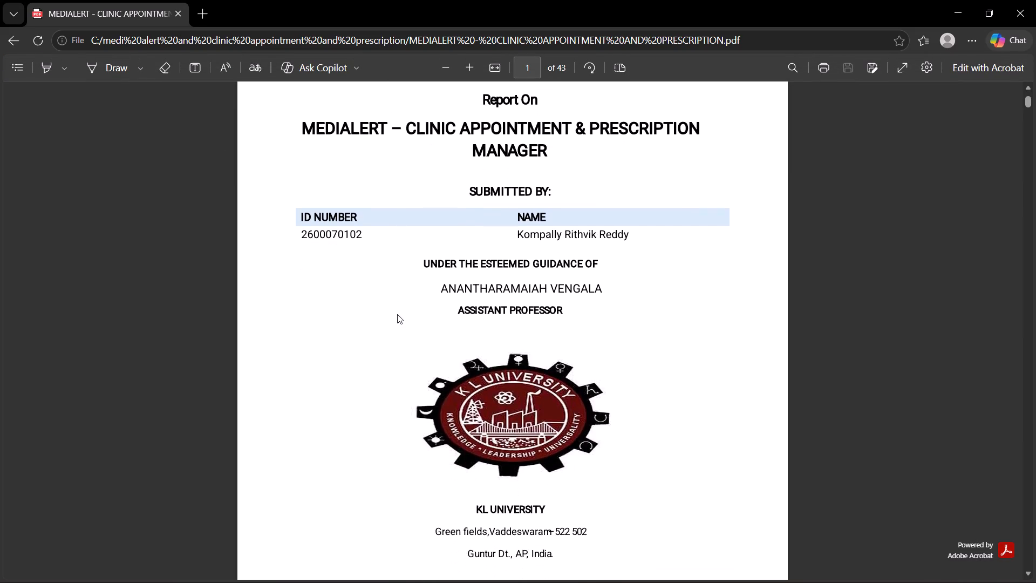
scroll(397, 314, down, 7)
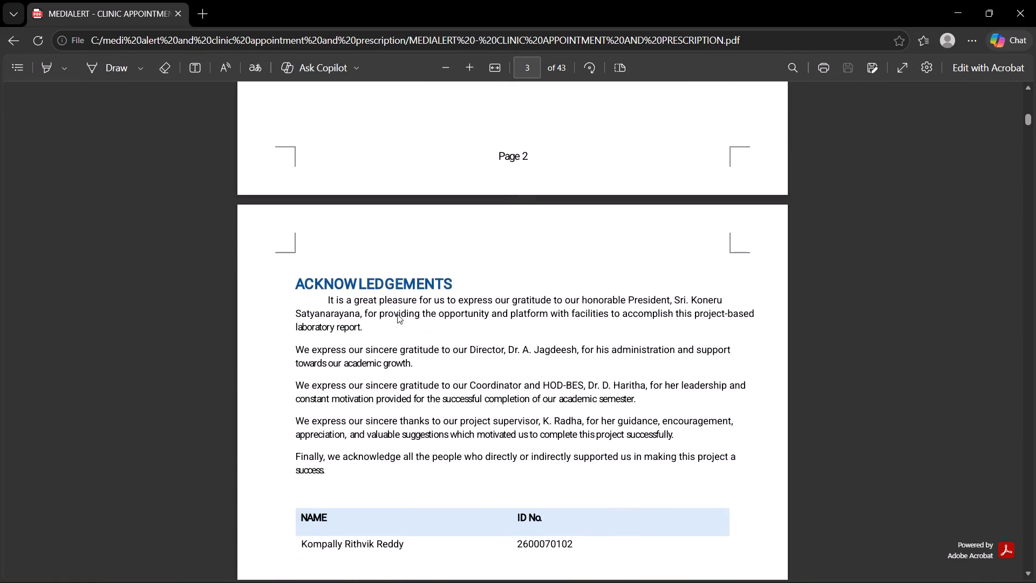
scroll(397, 314, down, 7)
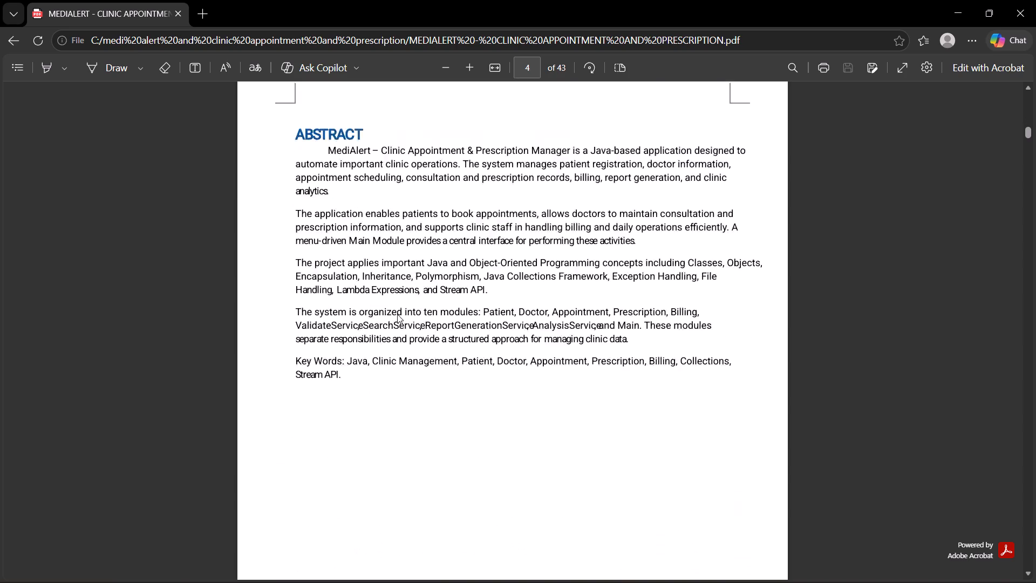
scroll(397, 314, down, 6)
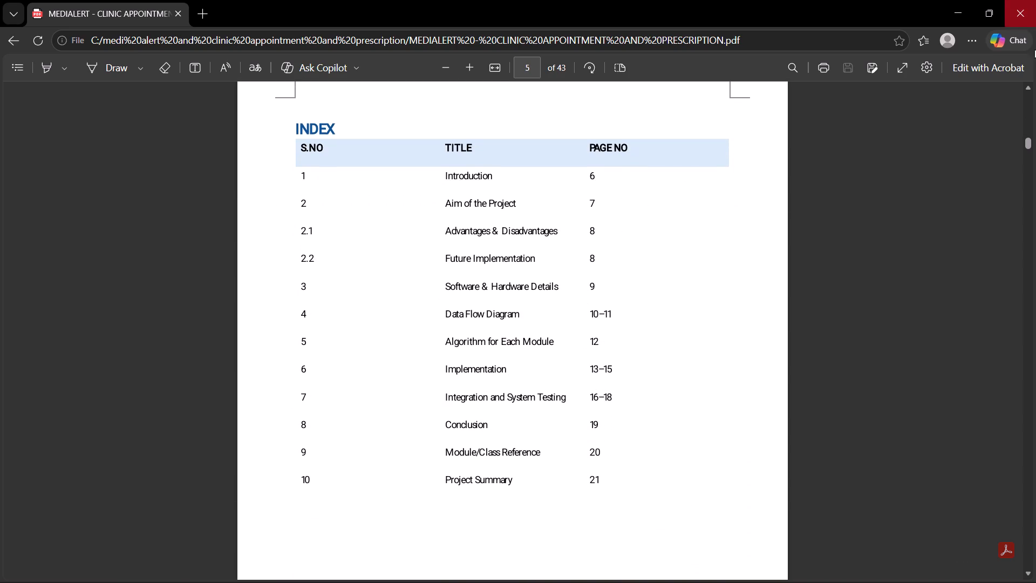
scroll(697, 26, left, 2)
click(7, 41)
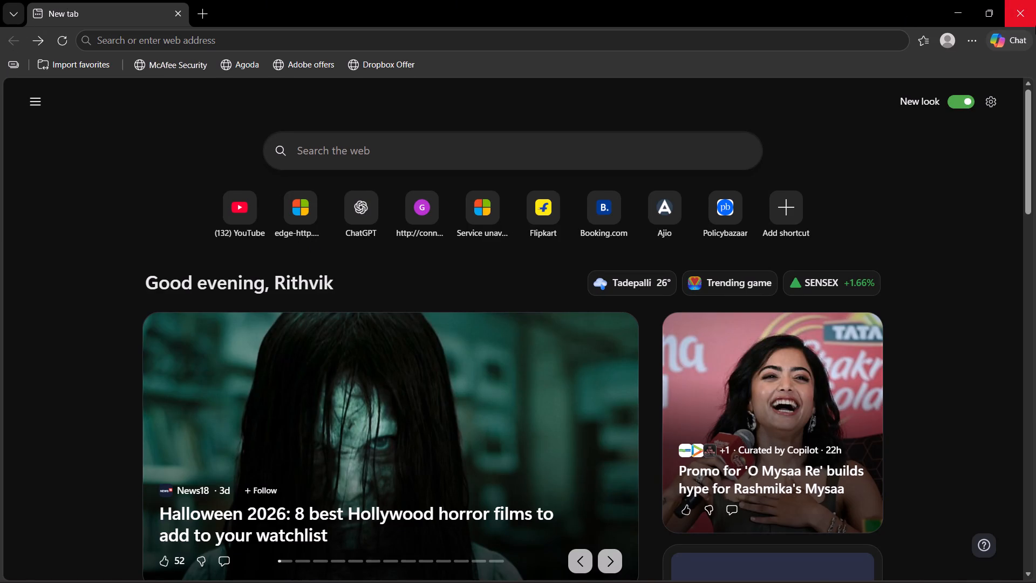
click(1022, 24)
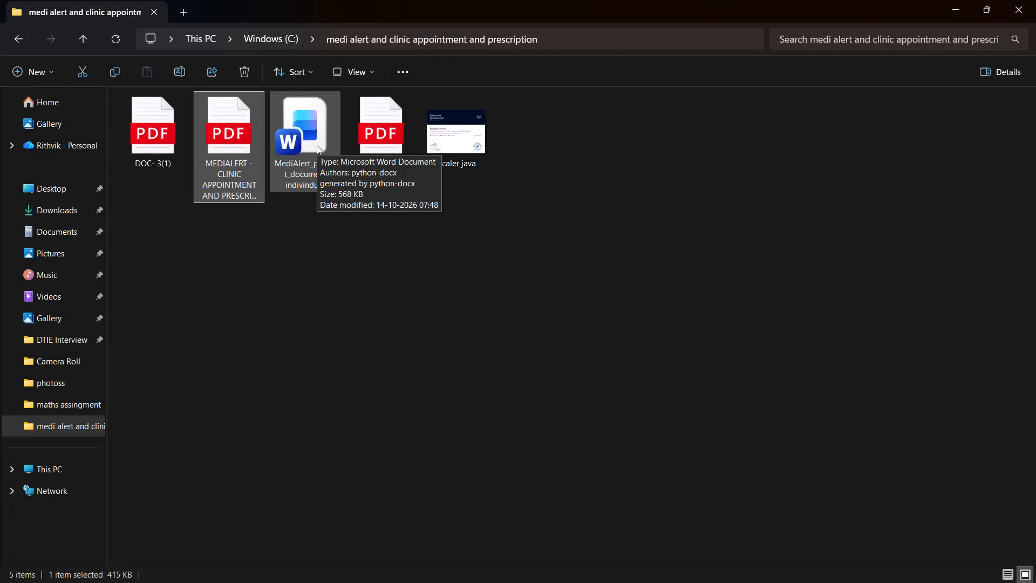
Open the "MediAlert_project_document indivindual" PDF, check who submitted it on the cover page, and close it.
double_click(375, 140)
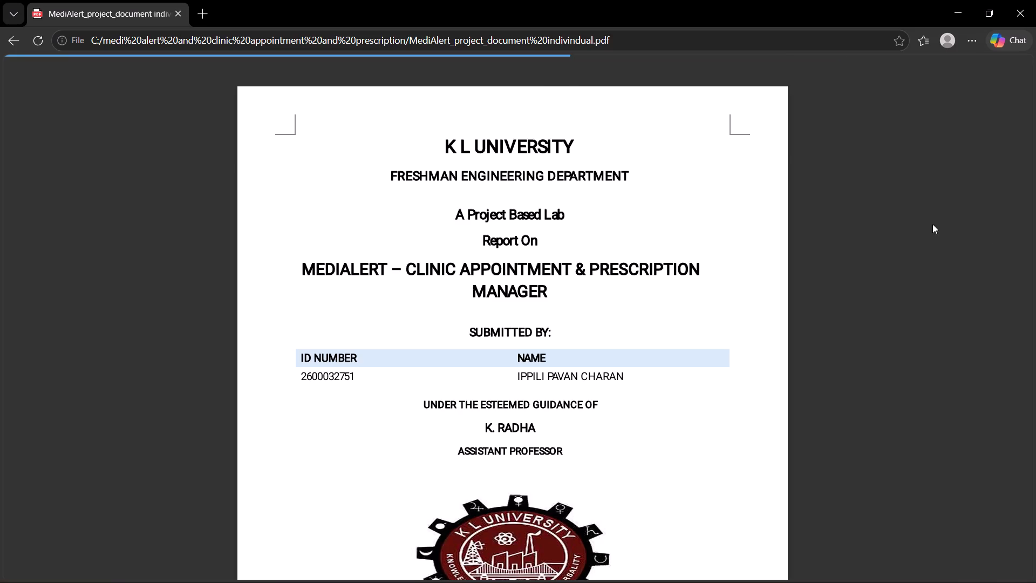
click(4, 36)
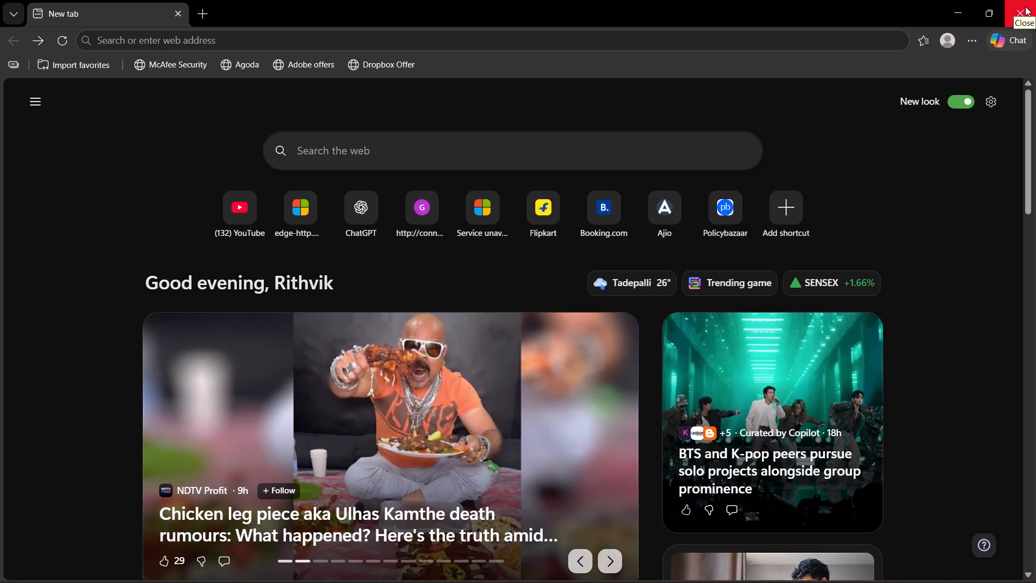
click(1025, 6)
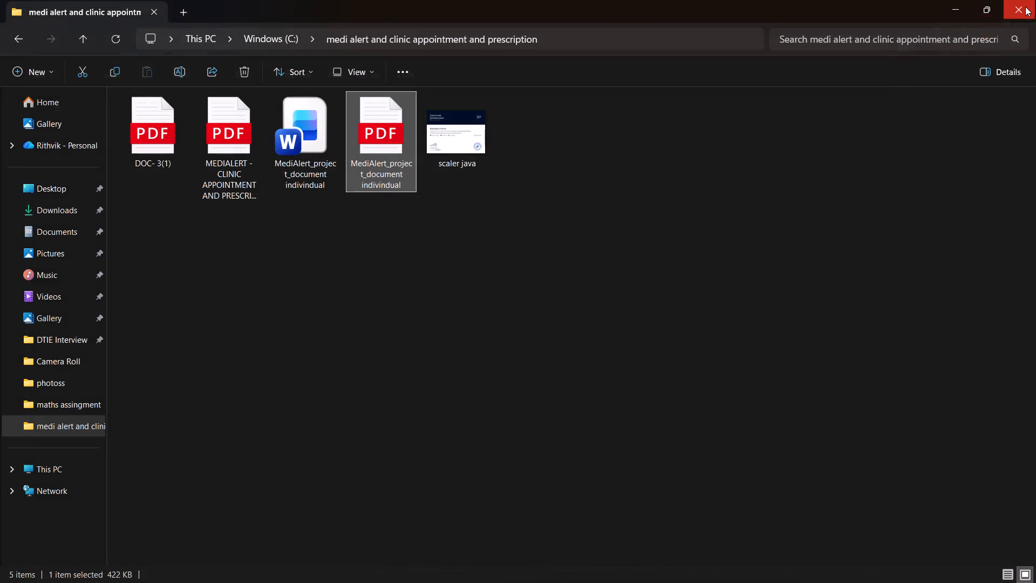
Open the "DOC- 3(1)" PDF and check the cover page table for the team members' ID numbers and names.
double_click(185, 126)
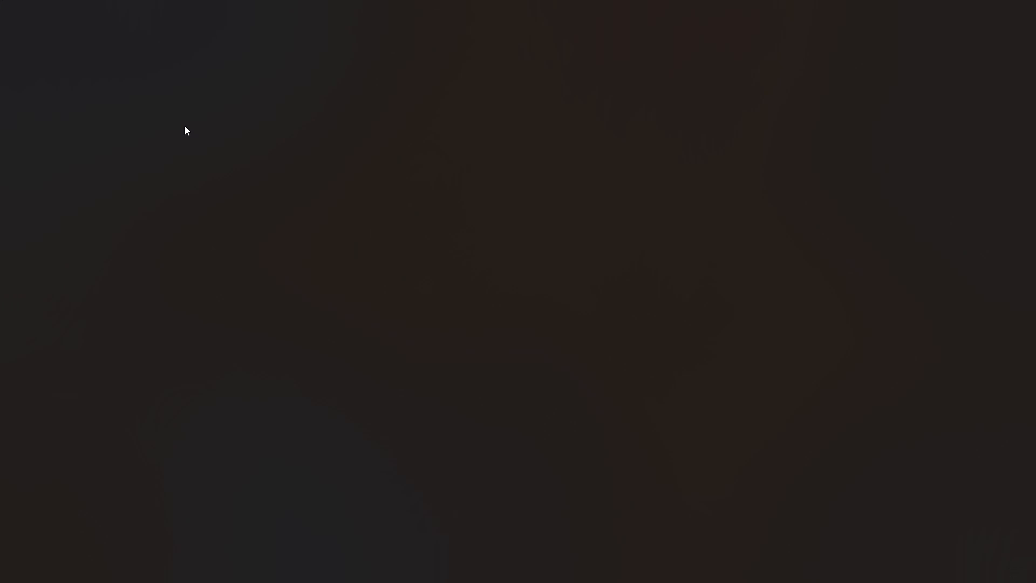
scroll(379, 284, down, 1)
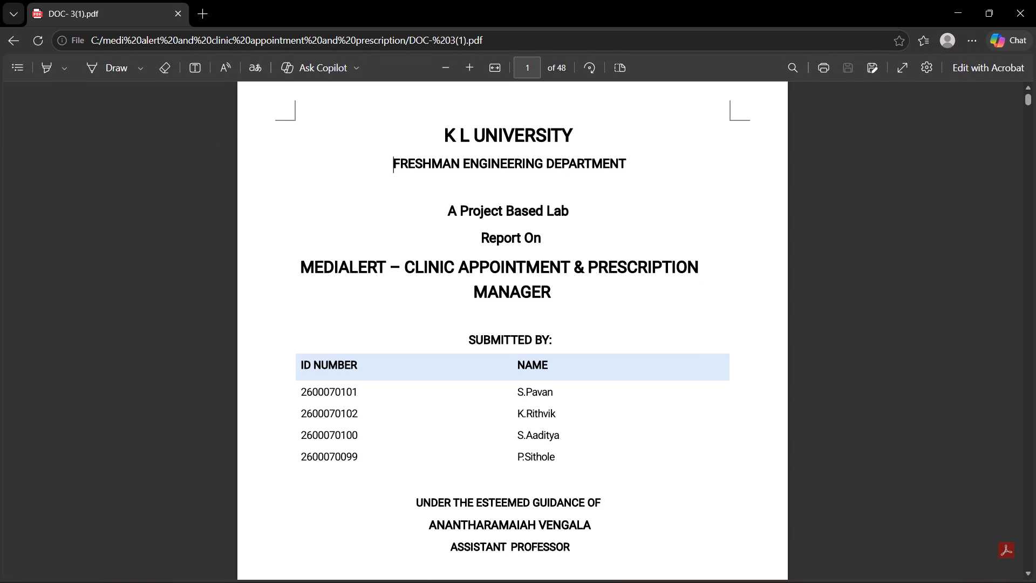
scroll(379, 284, down, 2)
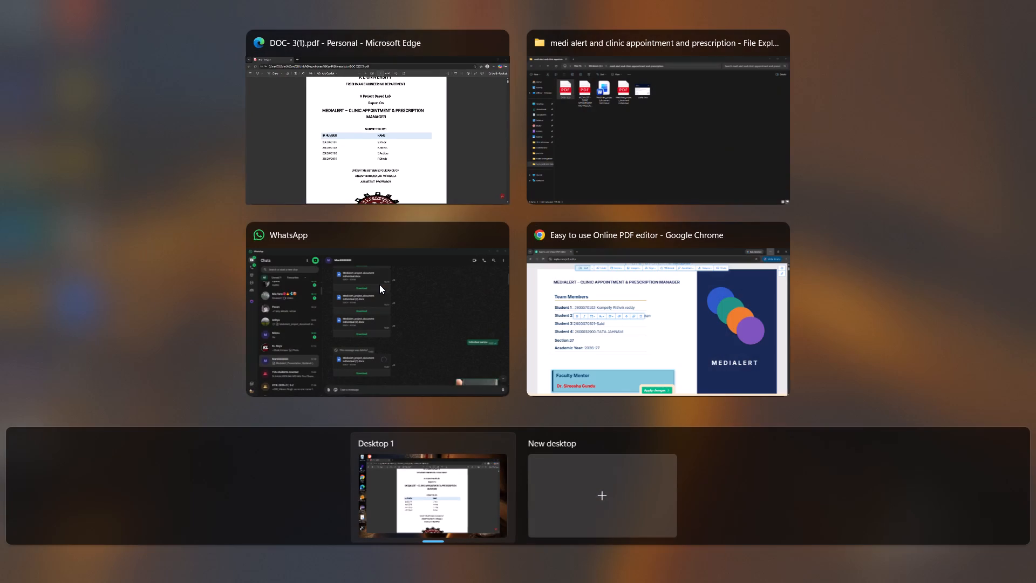
Switch back to the Sejda PDF editor in Chrome and dismiss the browser zoom notice.
click(605, 289)
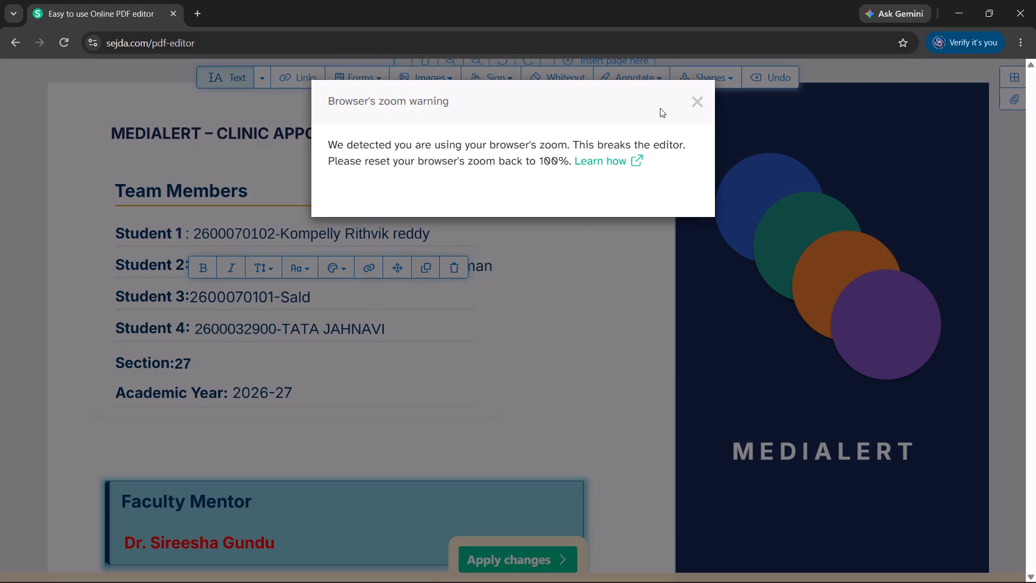
click(701, 100)
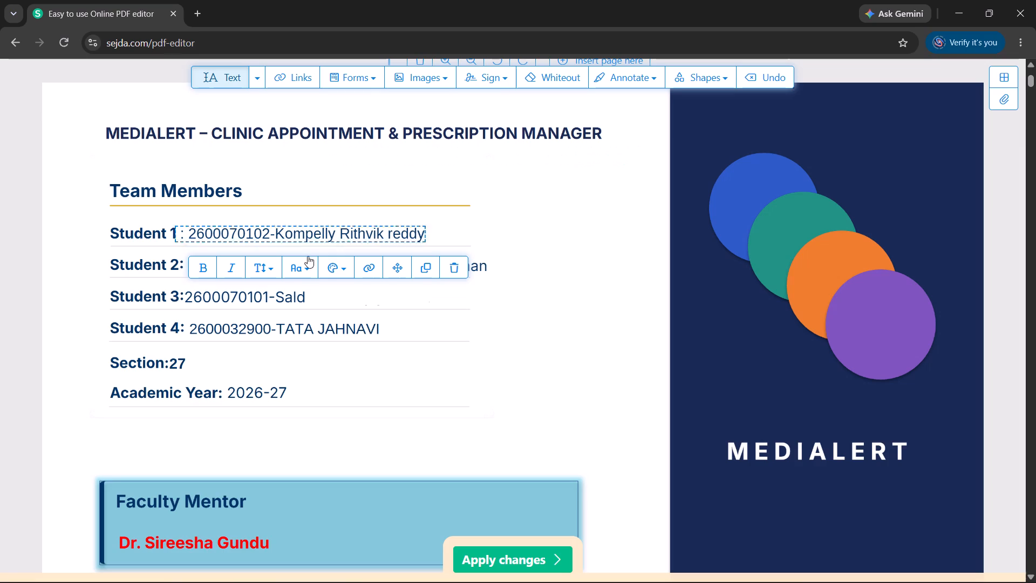
Complete the team member's full name in the Student 3 entry, continuing after "Sald".
click(307, 298)
click(307, 298)
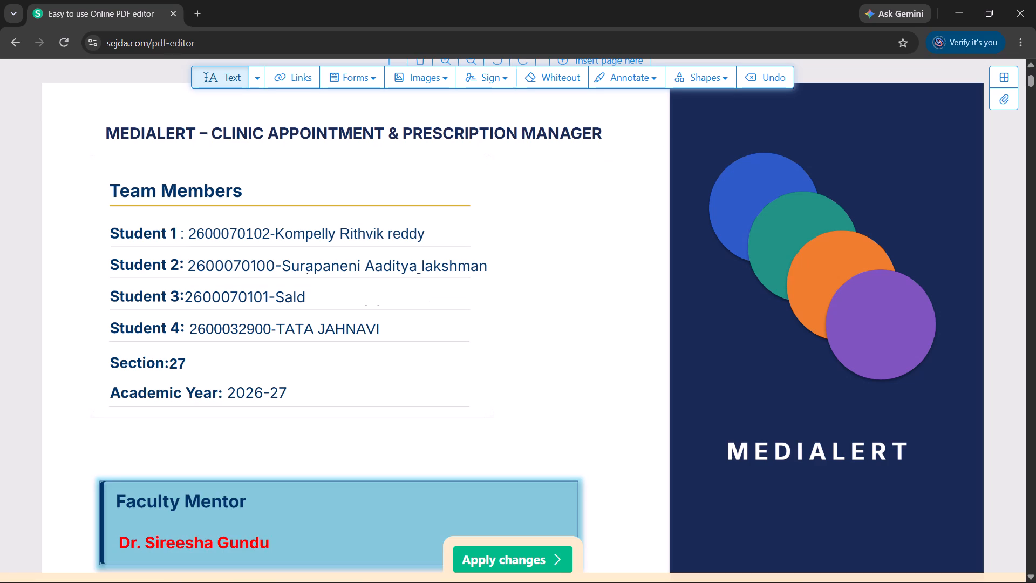
double_click(307, 298)
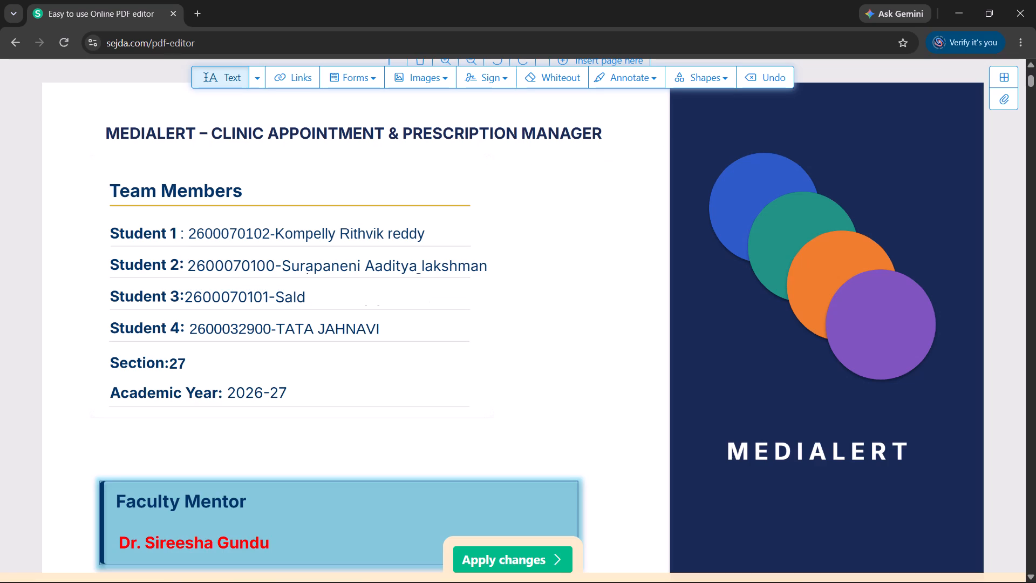
click(306, 304)
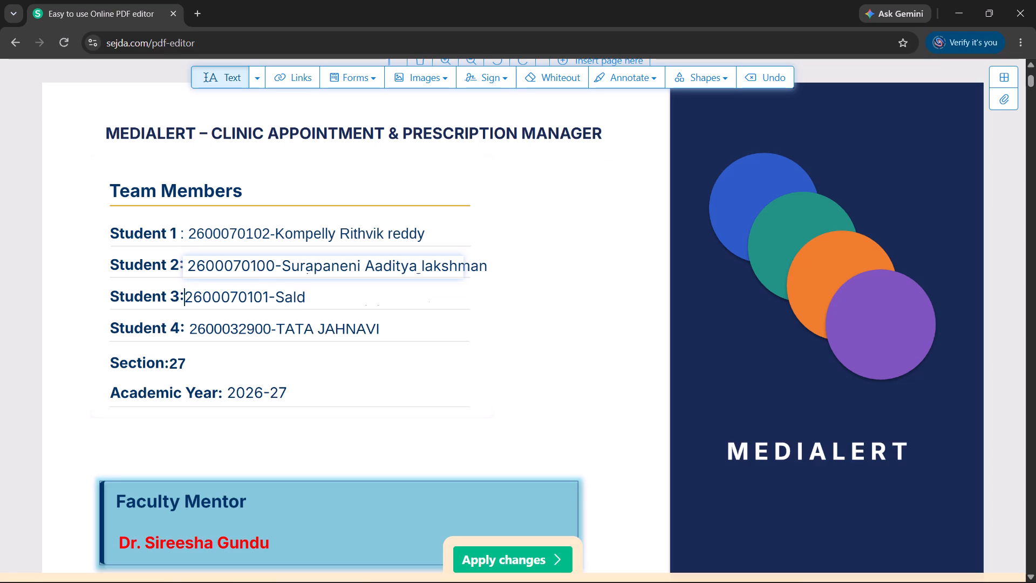
click(306, 298)
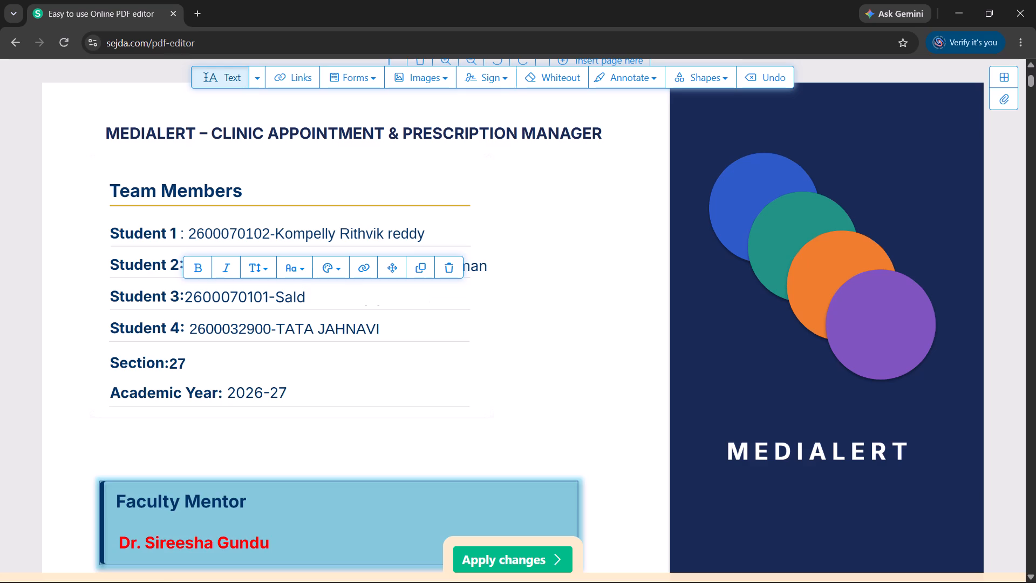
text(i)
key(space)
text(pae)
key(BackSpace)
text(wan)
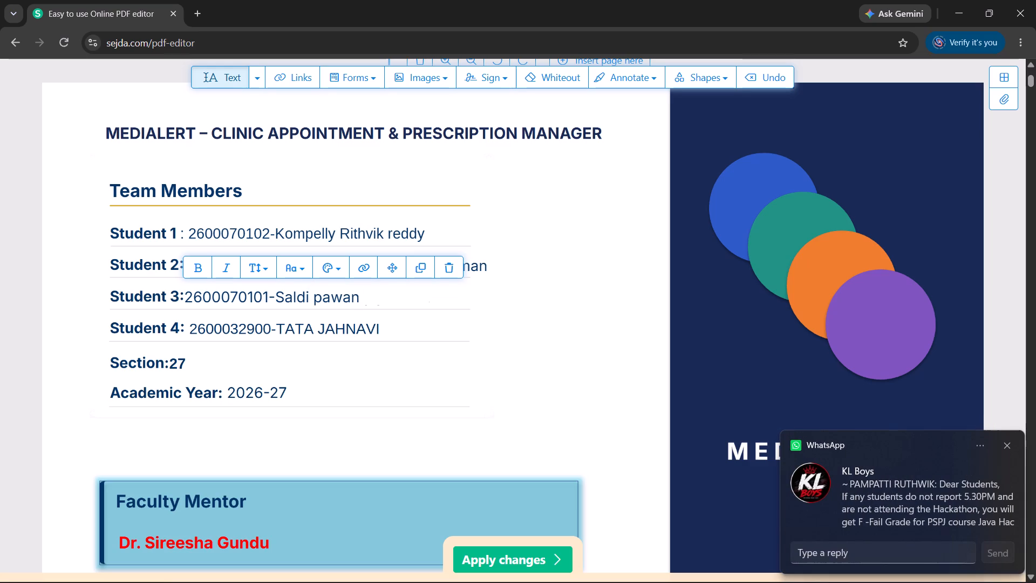
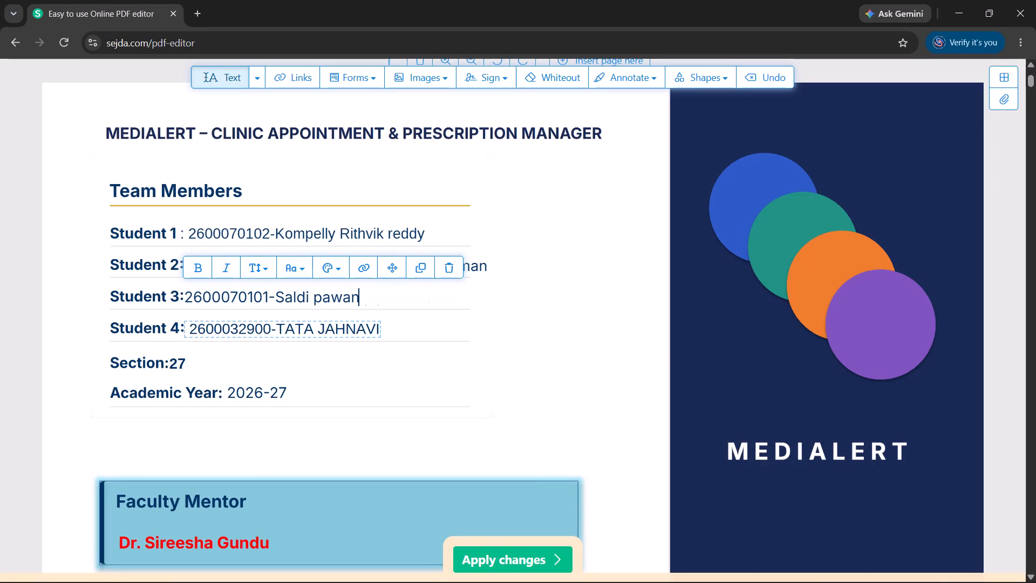
Replace the Student 4 entry with the new team member's registration number followed by a hyphen.
click(371, 343)
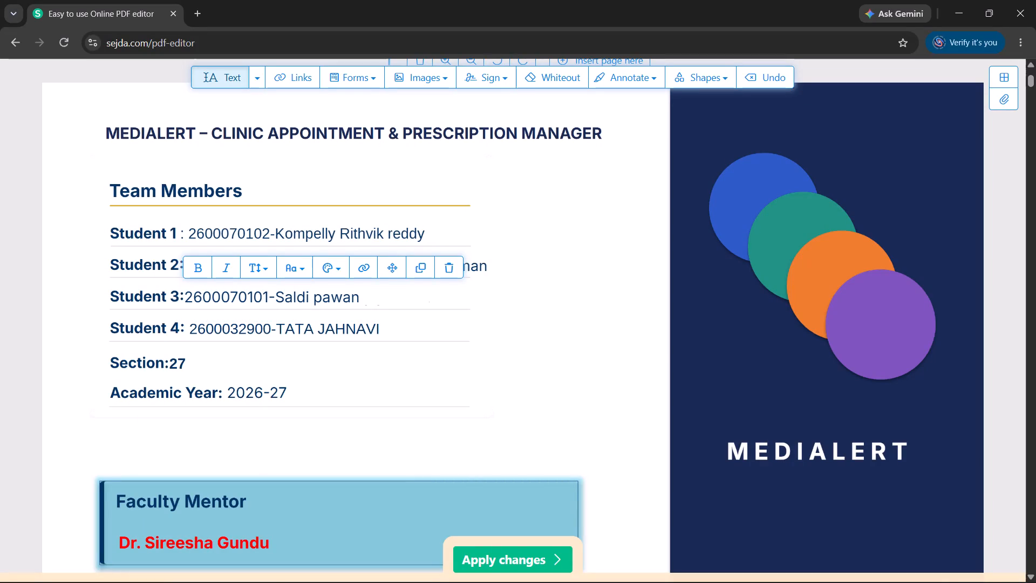
key(BackSpace)
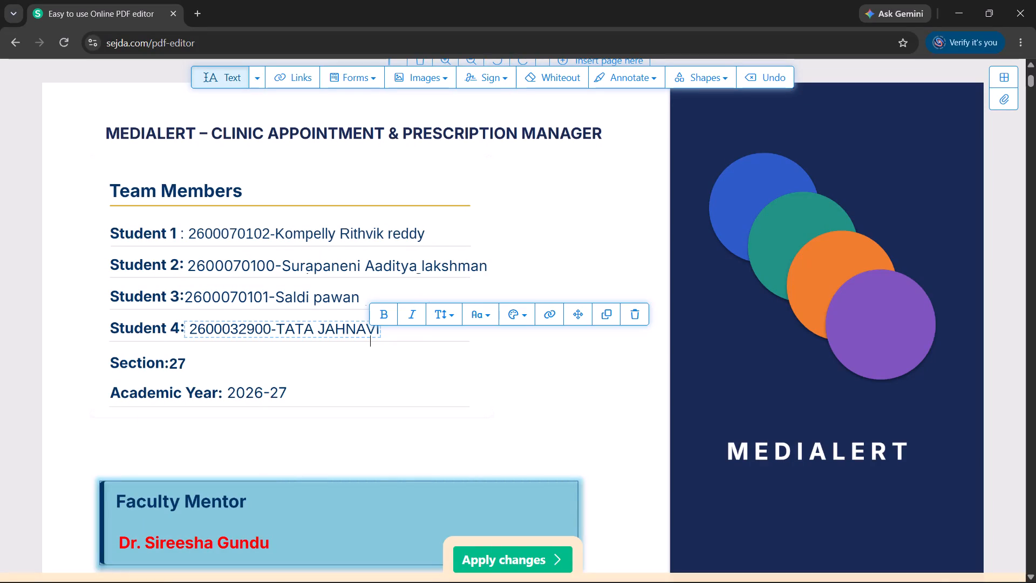
double_click(313, 330)
key(BackSpace)
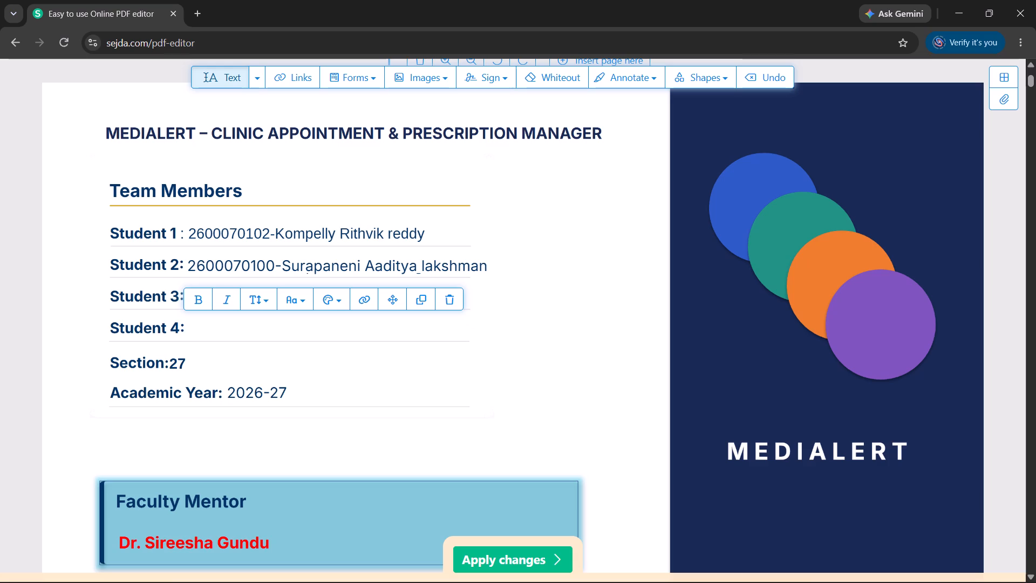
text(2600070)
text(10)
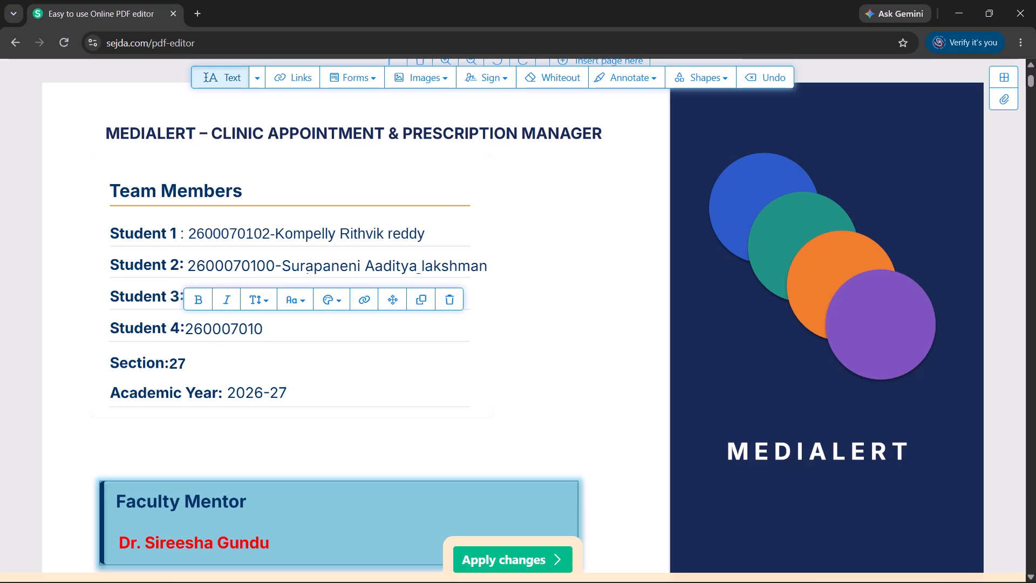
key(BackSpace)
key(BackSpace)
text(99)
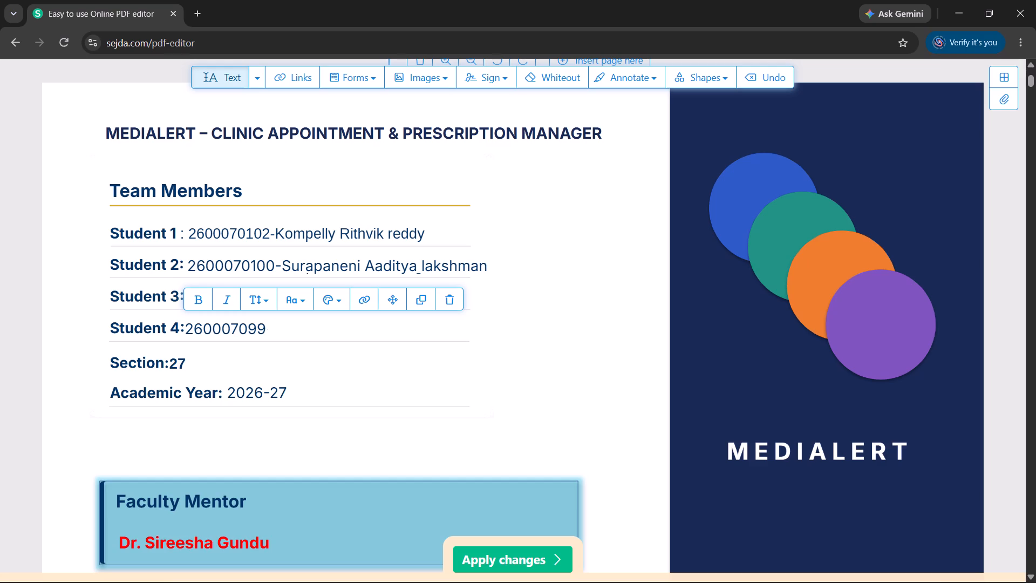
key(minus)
Add the team member's full name after the registration number in the Student 4 entry.
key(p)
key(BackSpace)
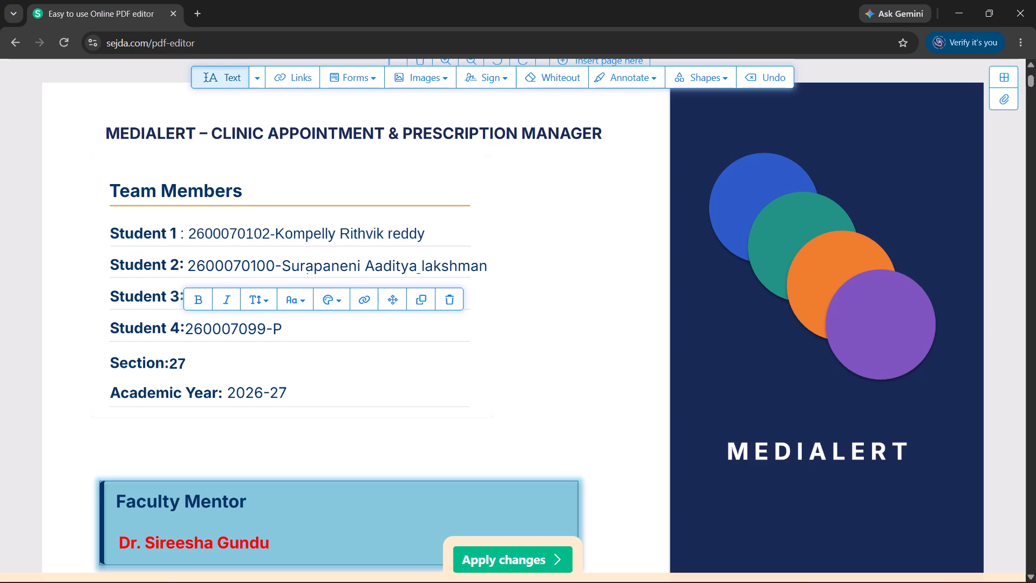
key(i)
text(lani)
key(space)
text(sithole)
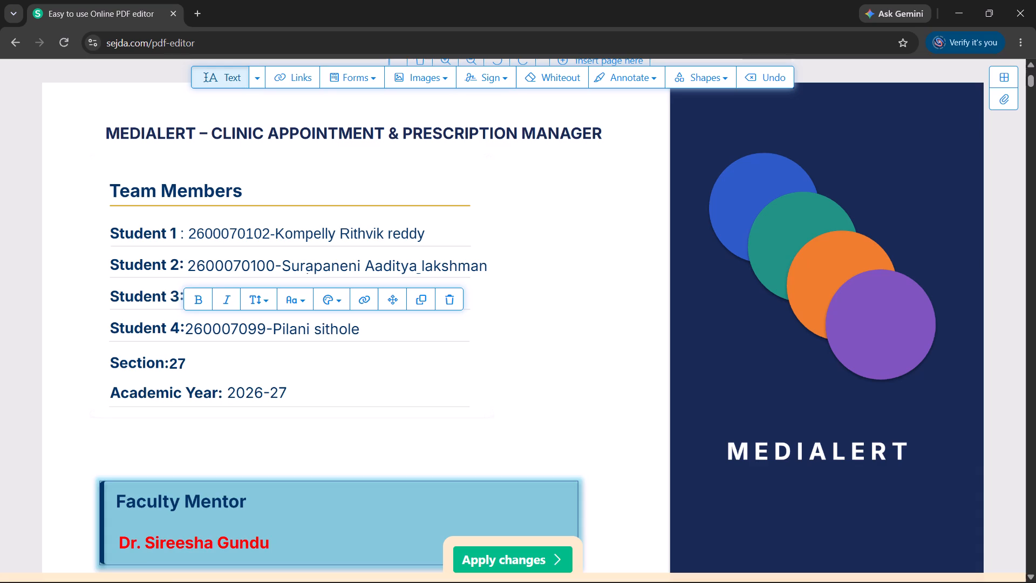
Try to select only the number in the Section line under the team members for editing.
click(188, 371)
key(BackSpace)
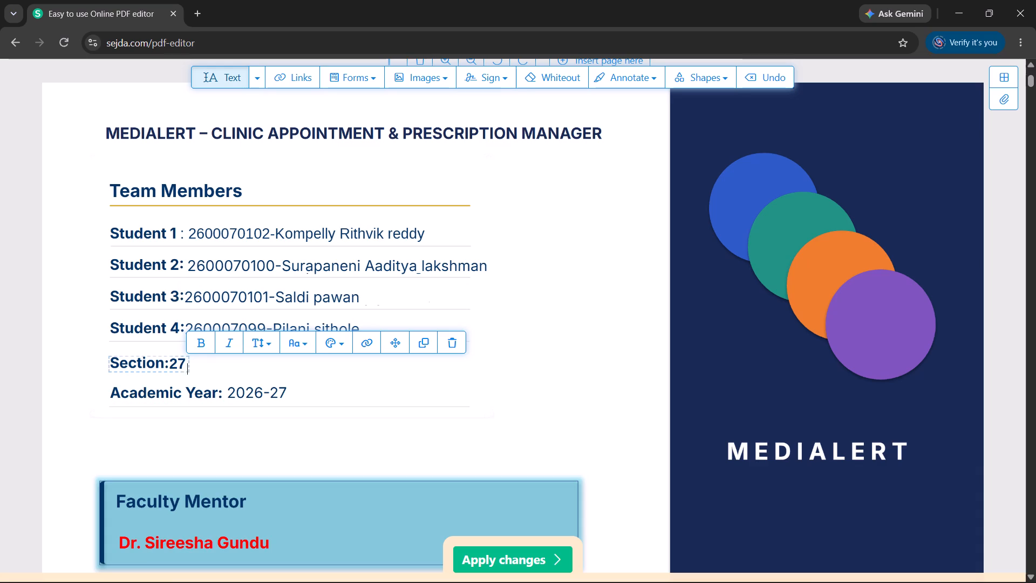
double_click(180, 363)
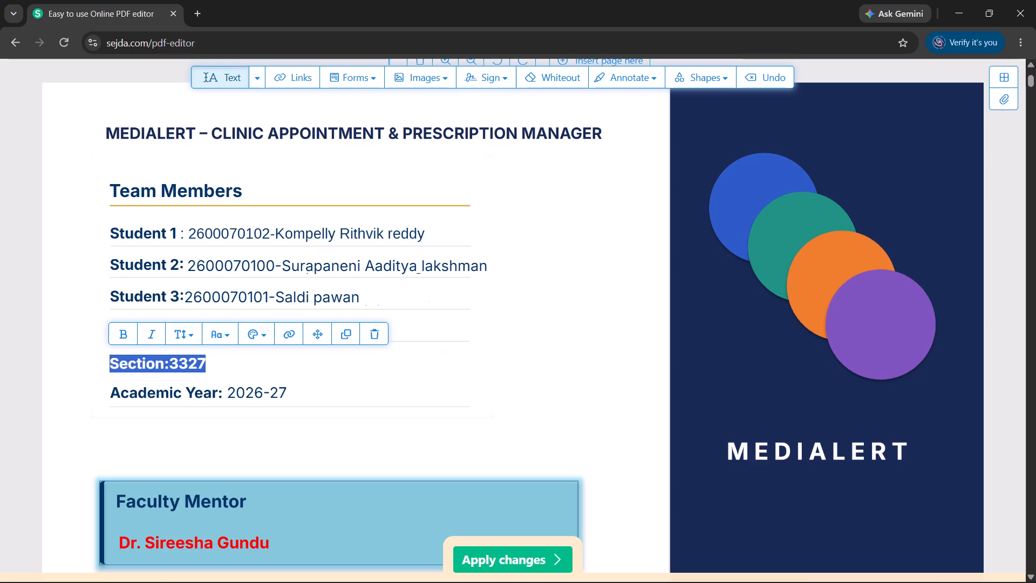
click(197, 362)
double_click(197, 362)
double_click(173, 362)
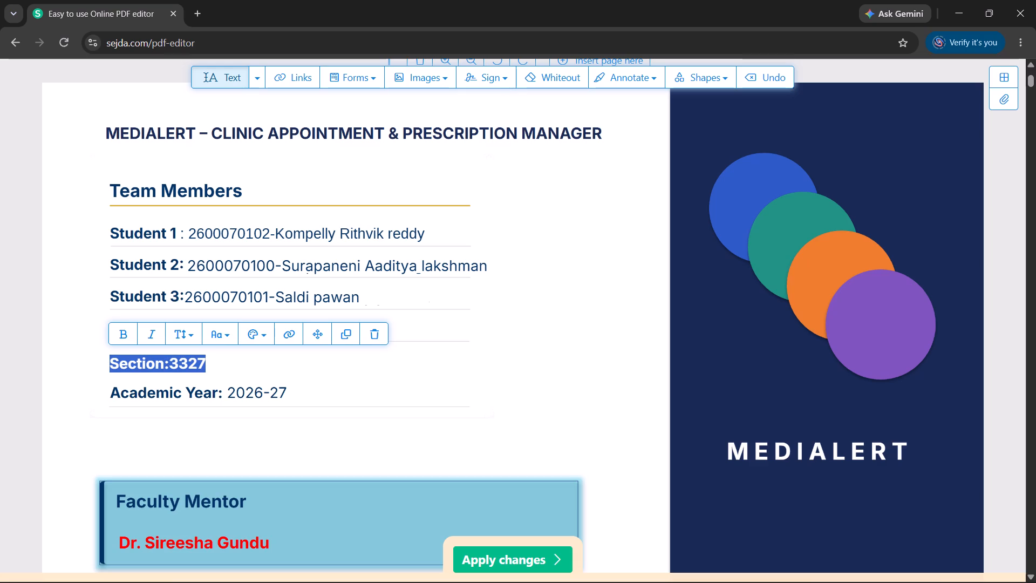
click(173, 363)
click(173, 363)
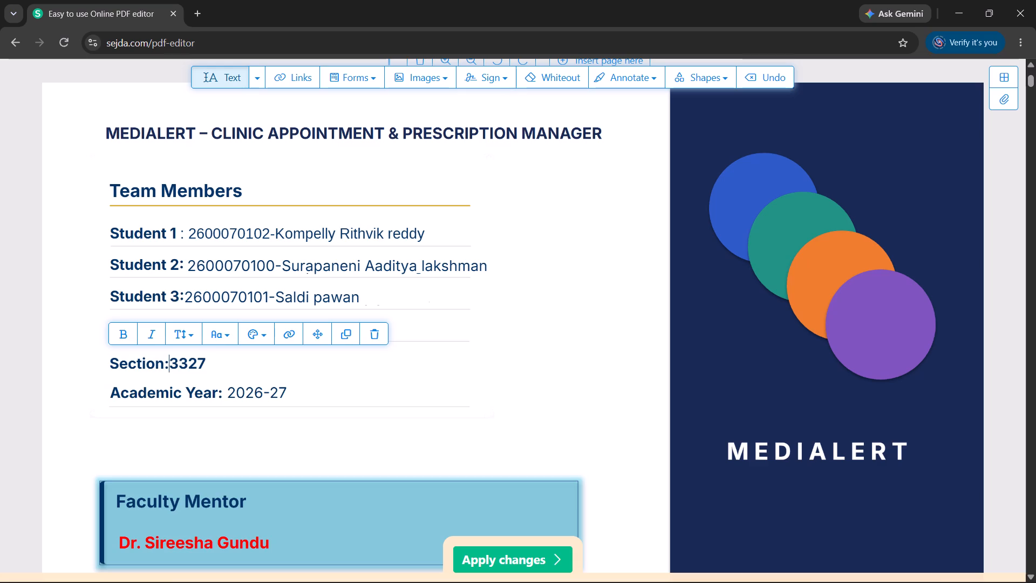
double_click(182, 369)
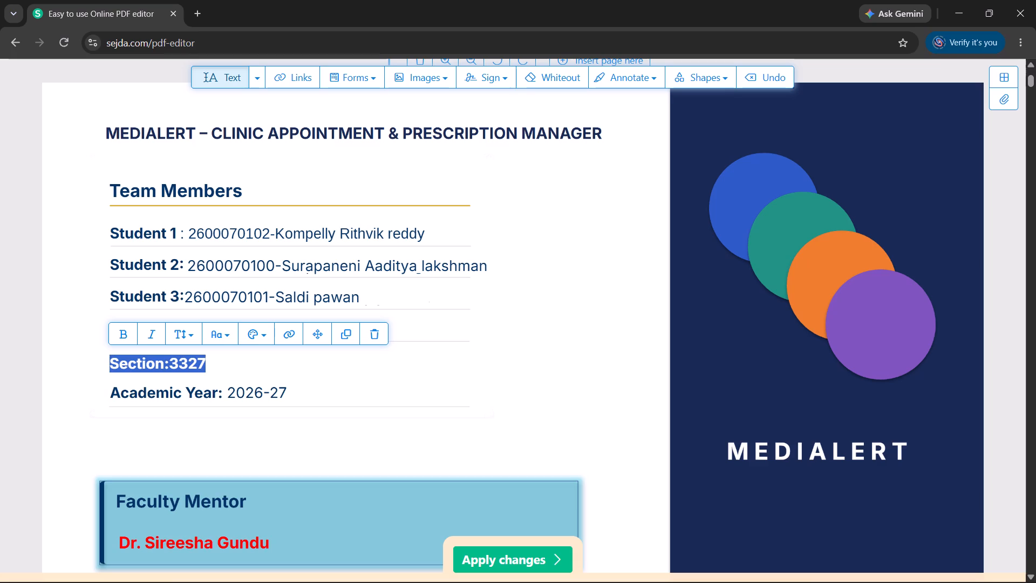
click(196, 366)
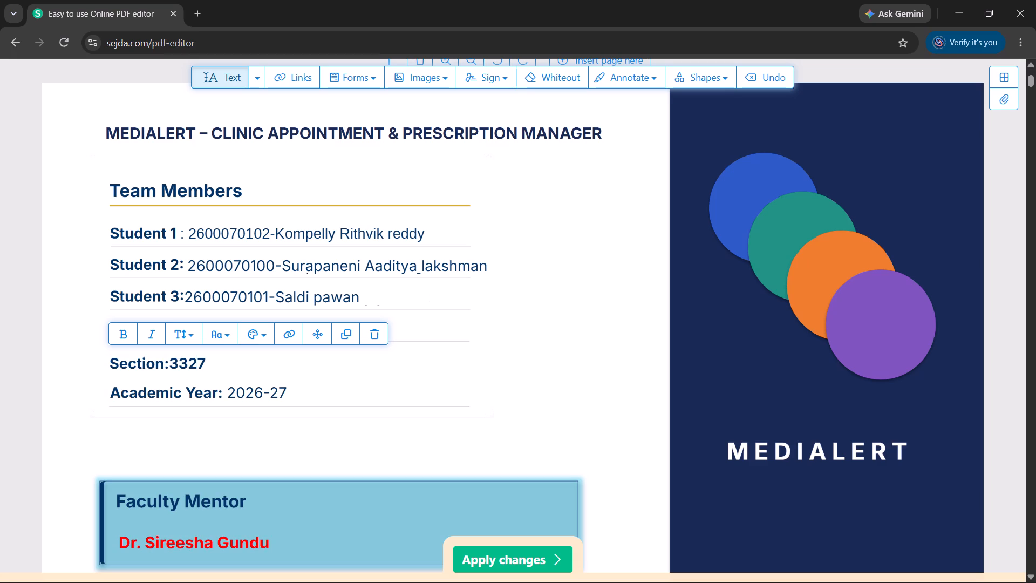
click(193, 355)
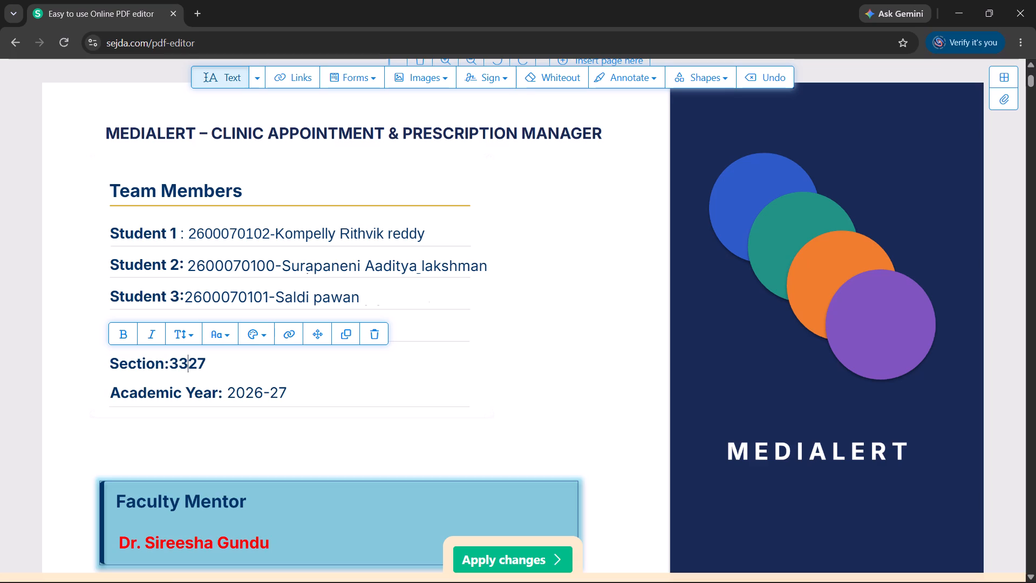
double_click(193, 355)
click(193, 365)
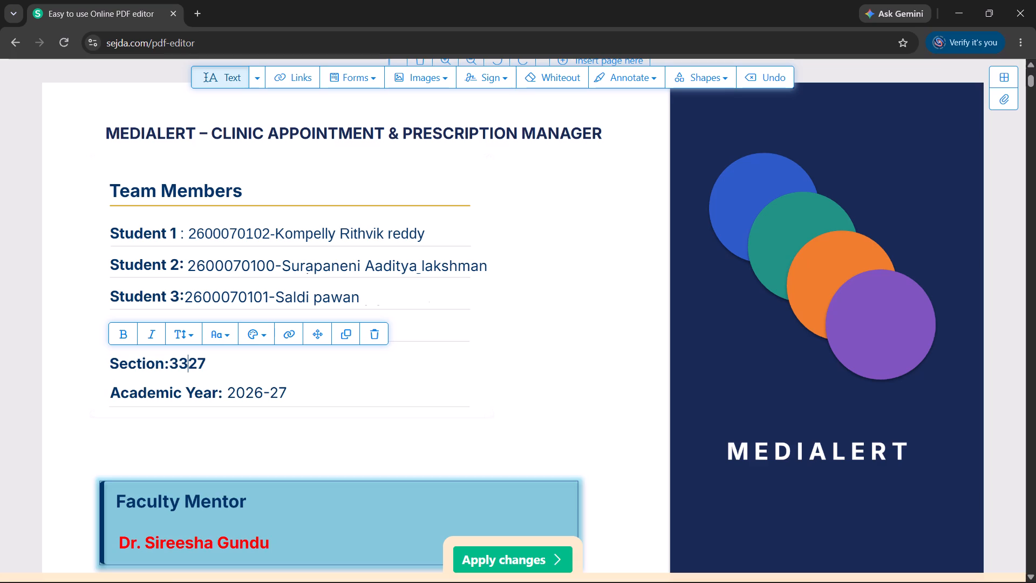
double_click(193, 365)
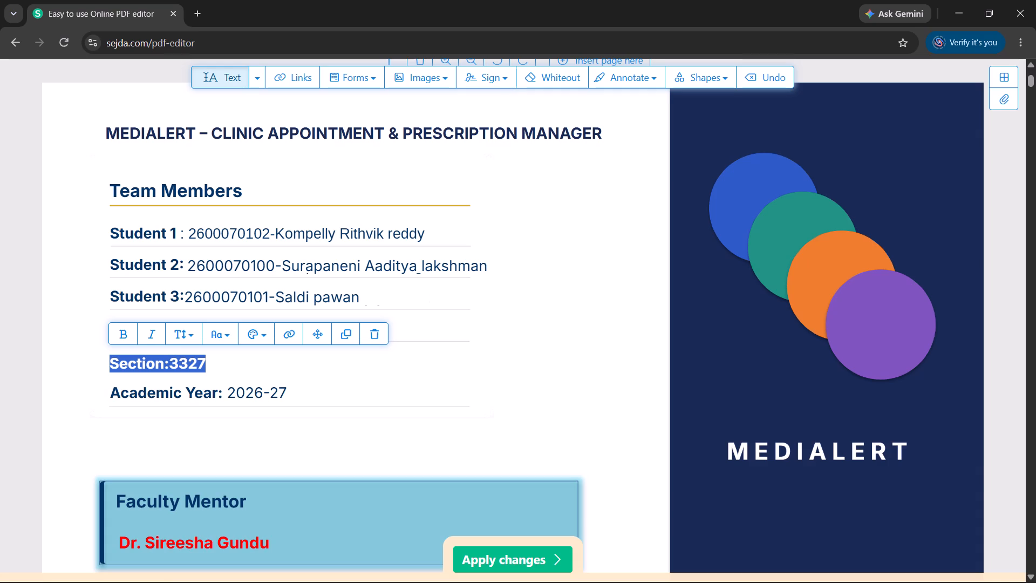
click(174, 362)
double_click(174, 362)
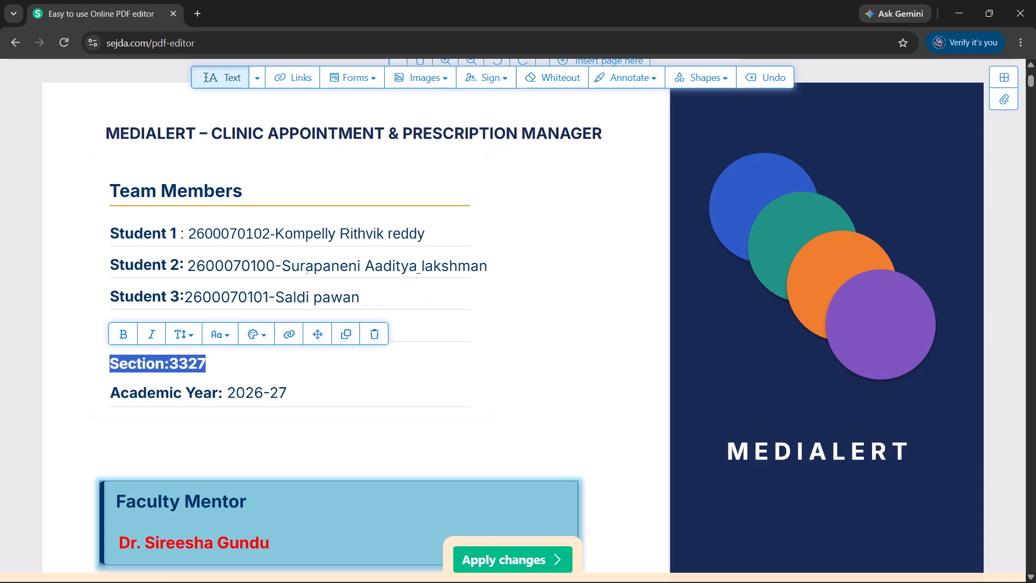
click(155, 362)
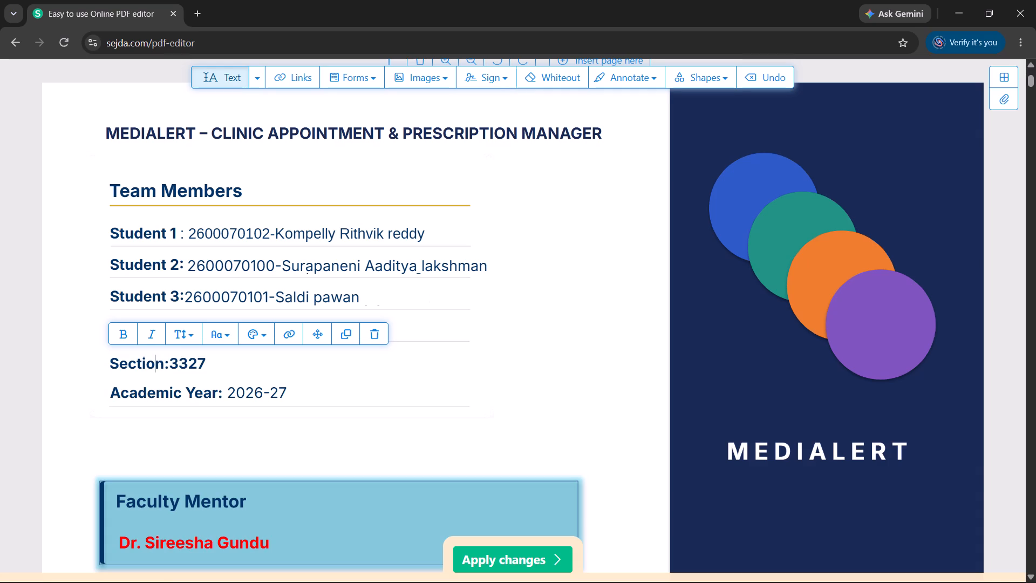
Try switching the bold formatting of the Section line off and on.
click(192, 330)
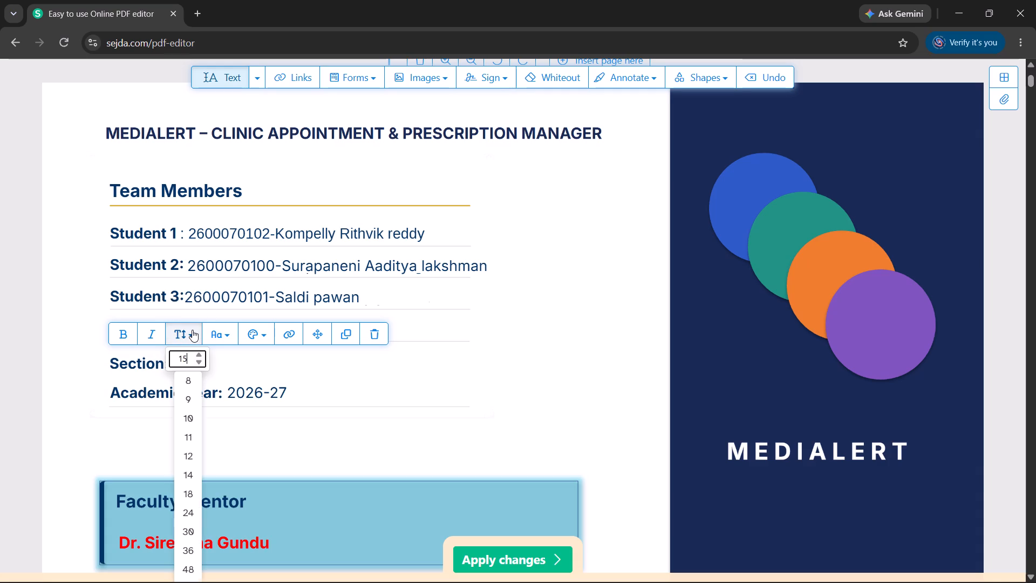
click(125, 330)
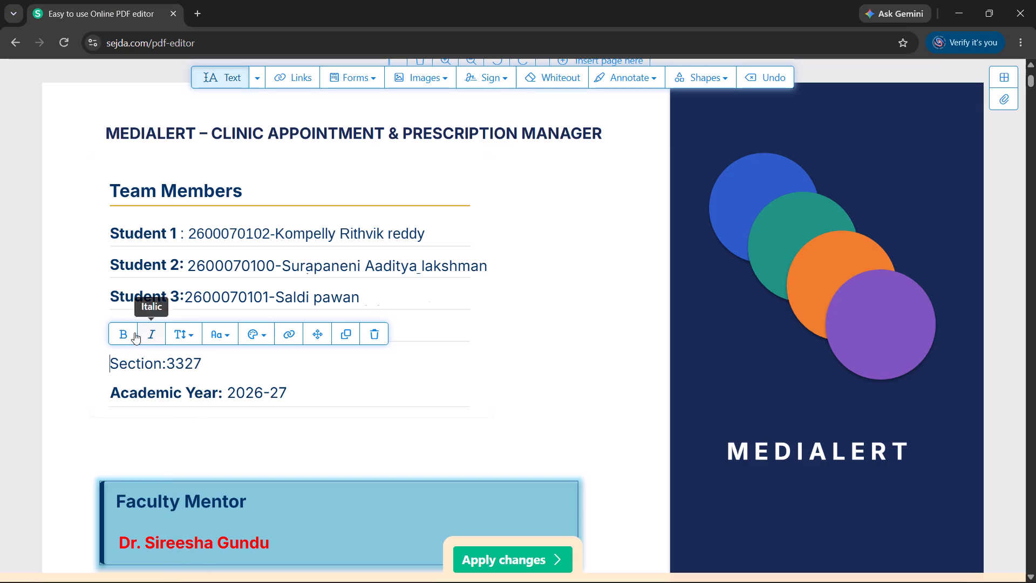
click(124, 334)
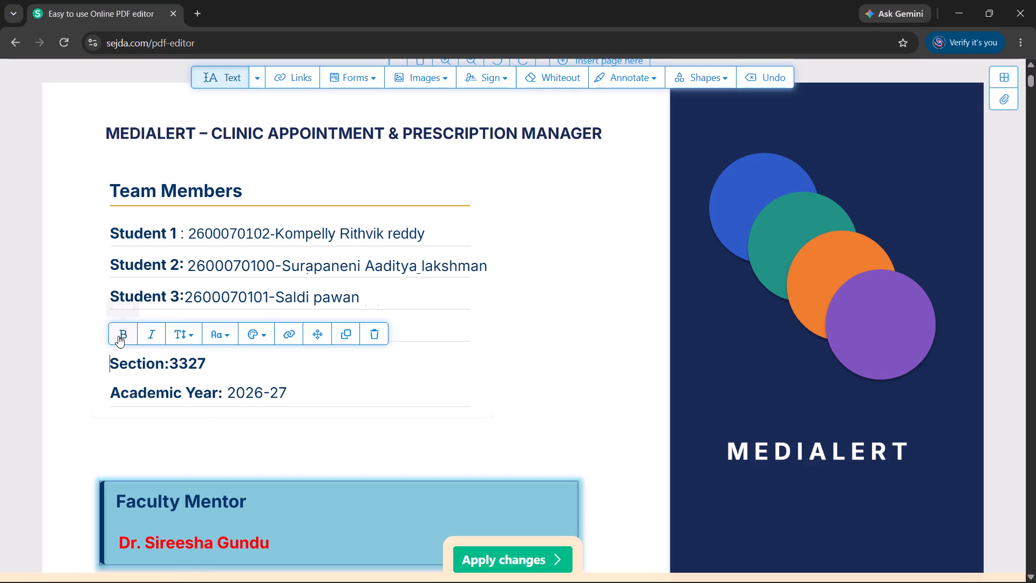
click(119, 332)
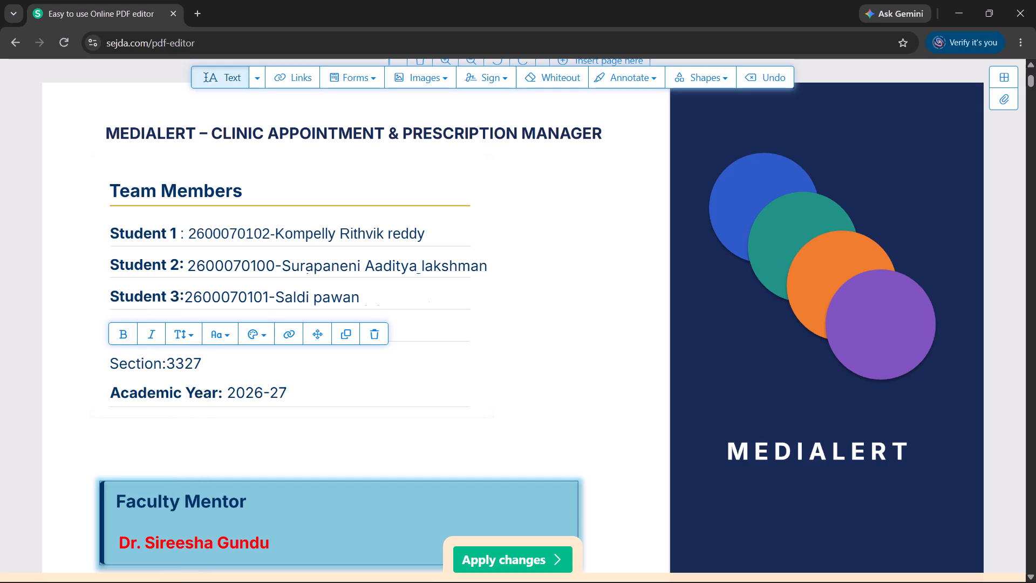
Replace the whole Section line with the word "Section" and make it bold.
triple_click(132, 366)
key(BackSpace)
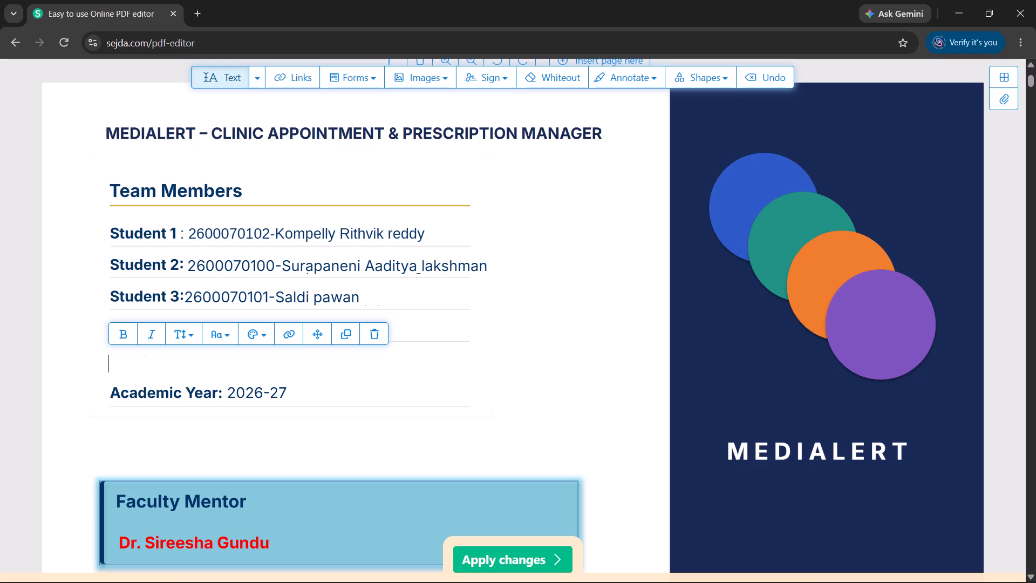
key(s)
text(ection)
click(126, 334)
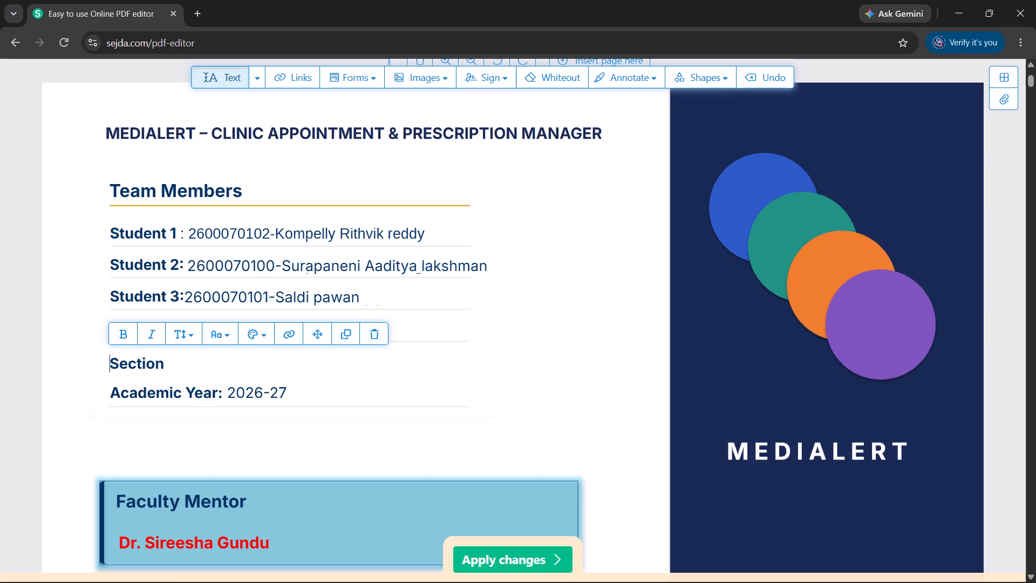
Reopen the "Section" text for editing at the end of the word.
click(167, 363)
click(167, 364)
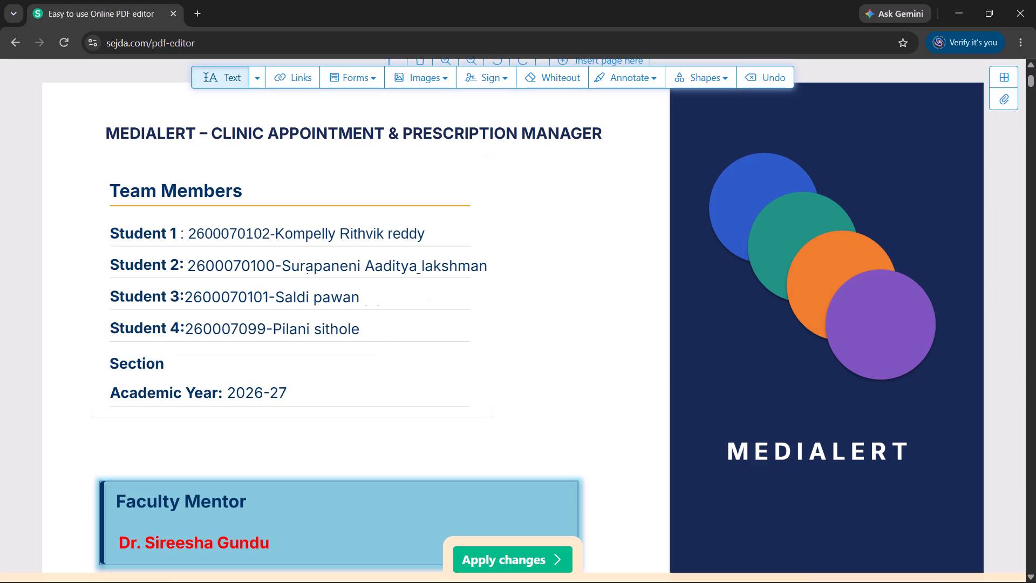
click(155, 365)
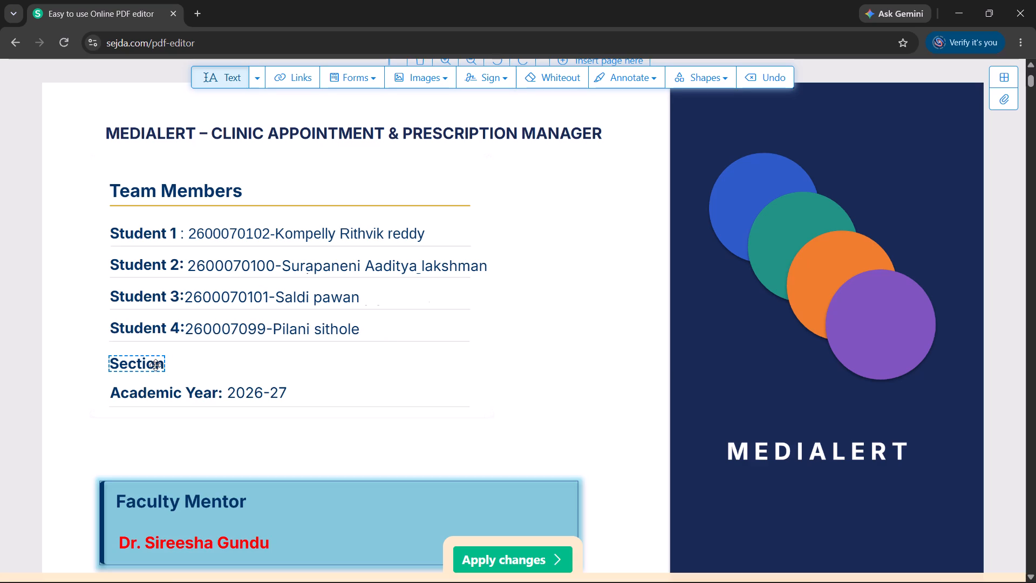
click(166, 365)
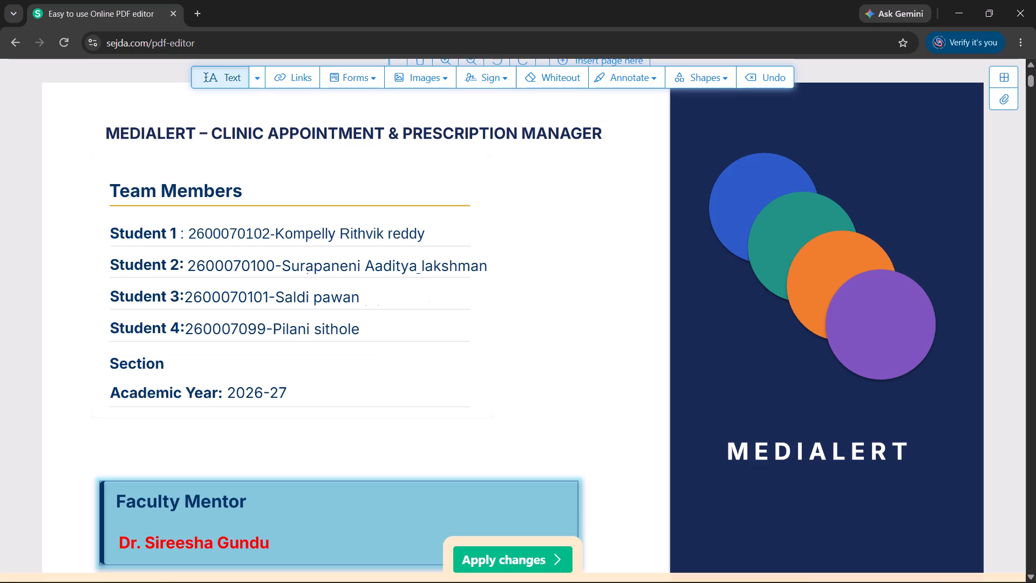
click(166, 365)
click(162, 363)
Complete the "Section" line under the team members so it reads "Section: 32".
key(Right)
key(Right)
key(Right)
key(Right)
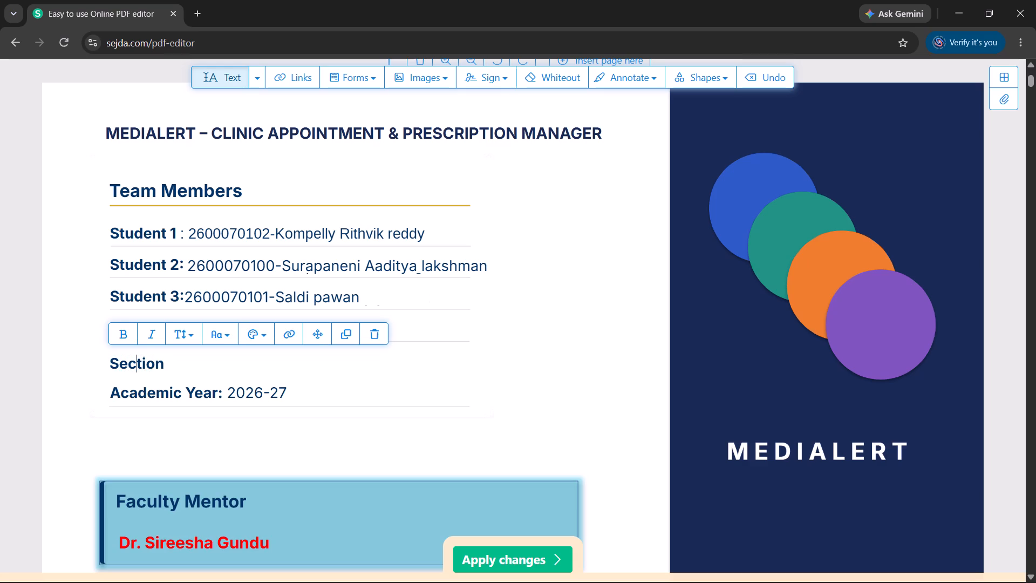
key(Right)
key(Right)
key(Right)
key(Right)
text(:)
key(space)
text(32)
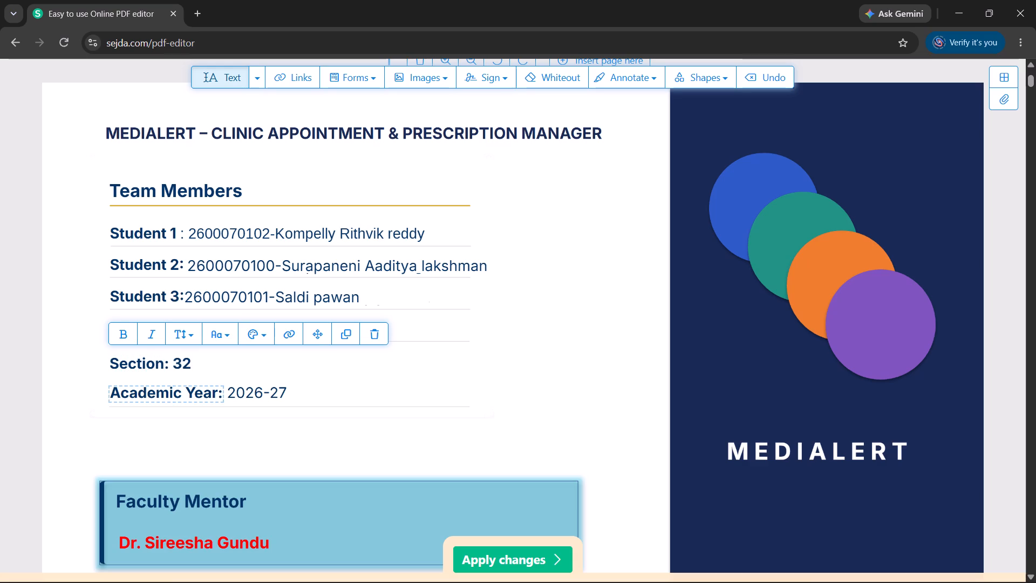
Delete the red mentor name below the "Faculty Mentor" heading on the first page.
scroll(276, 388, down, 3)
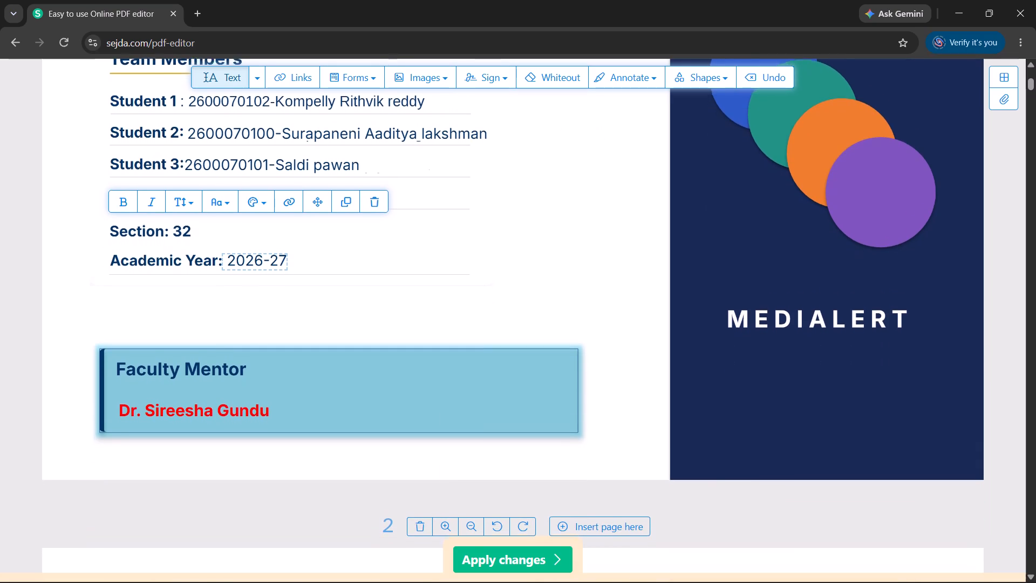
scroll(276, 388, down, 1)
click(274, 374)
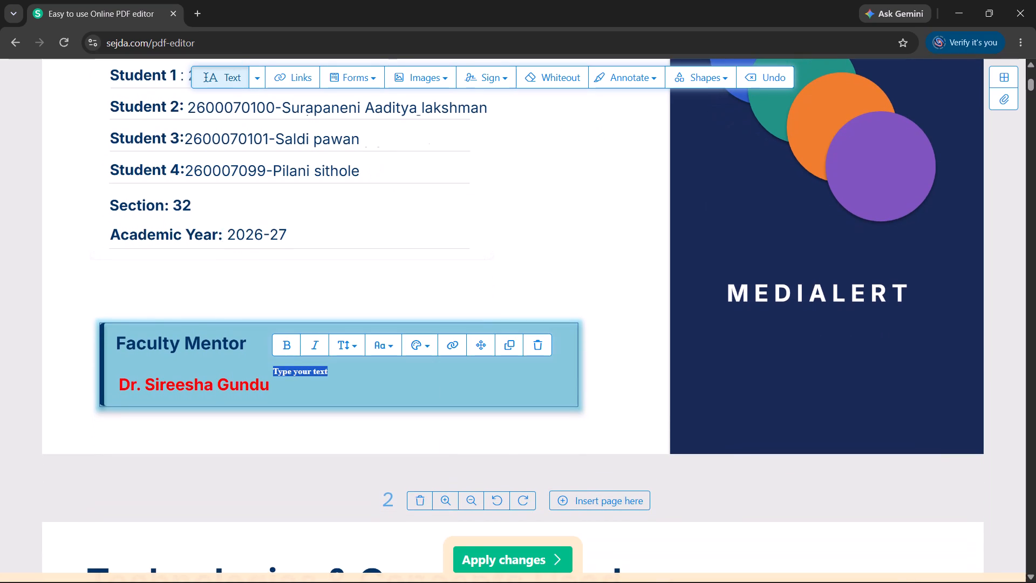
key(BackSpace)
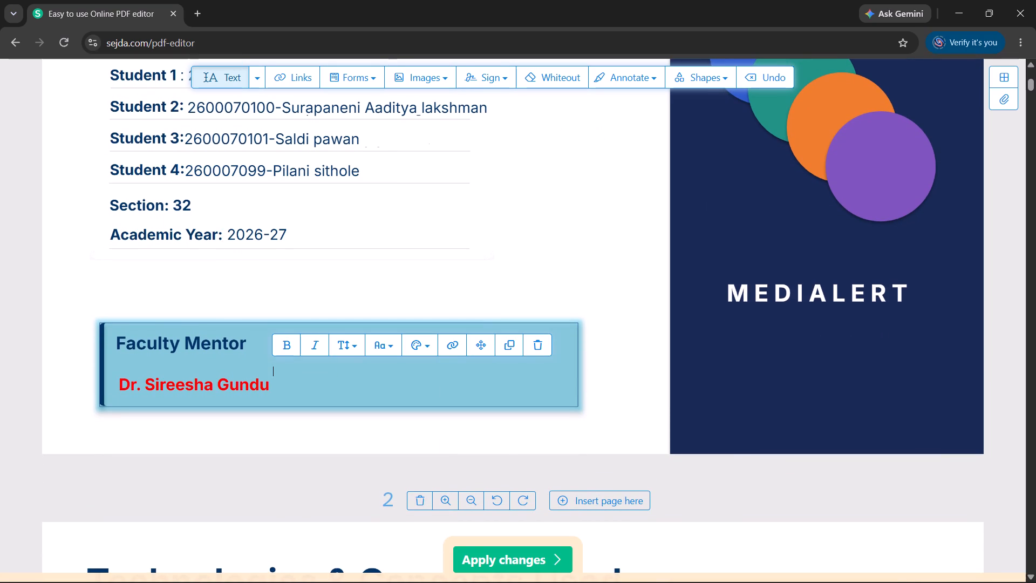
double_click(187, 384)
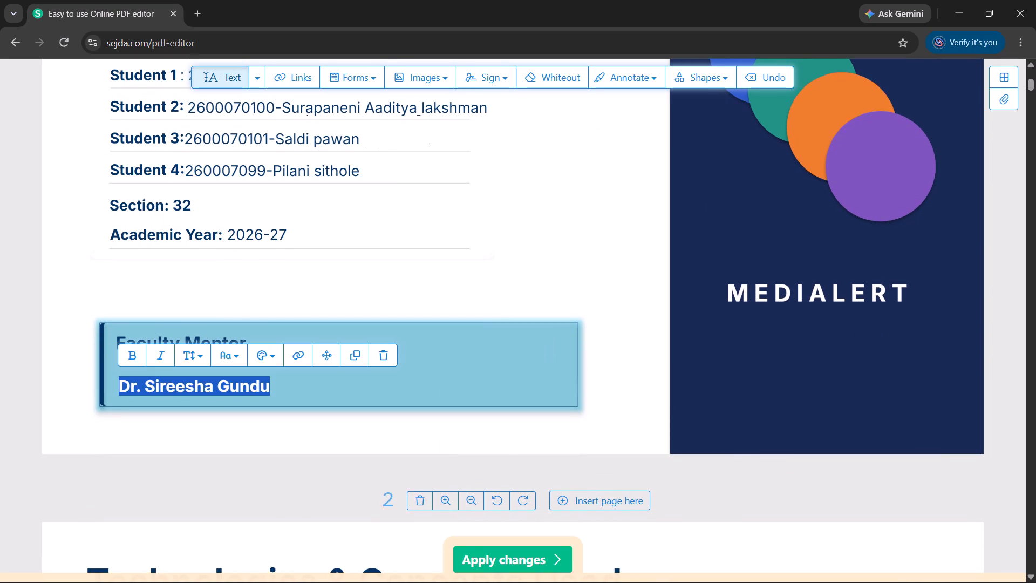
key(BackSpace)
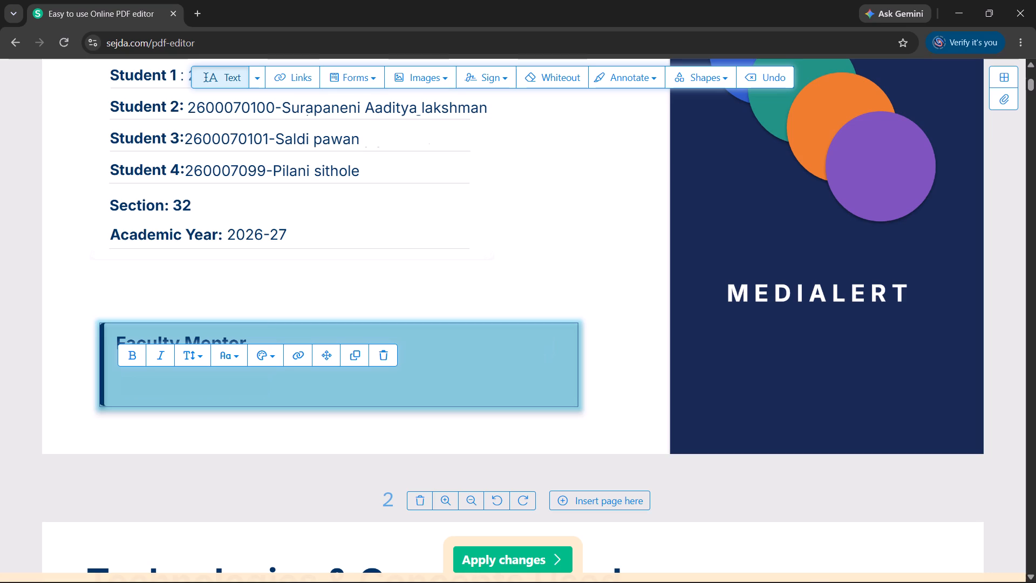
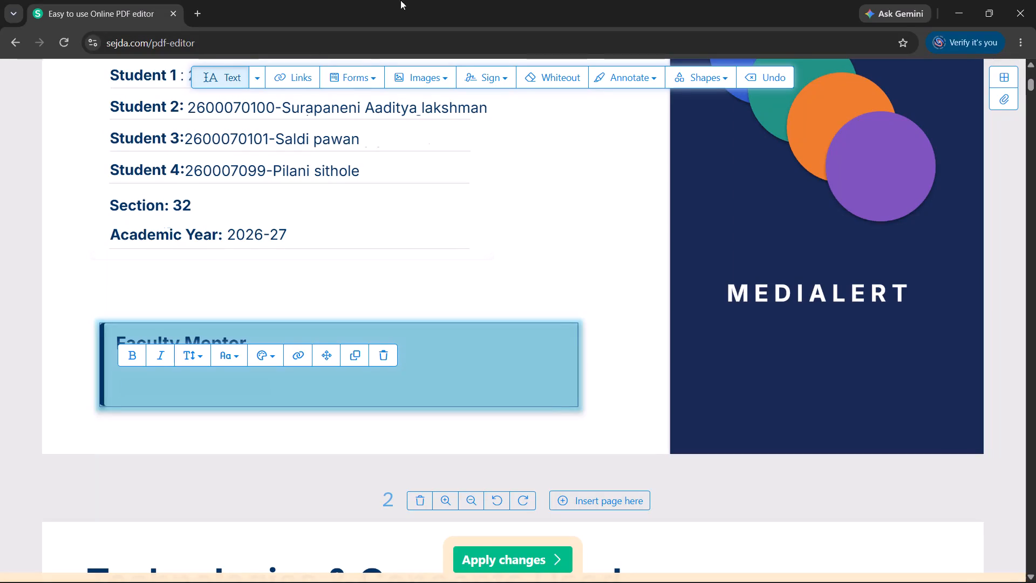
Copy the guiding assistant professor's name from DOC- 3(1).pdf in Microsoft Edge and paste it into the Faculty Mentor box in Sejda.
click(960, 11)
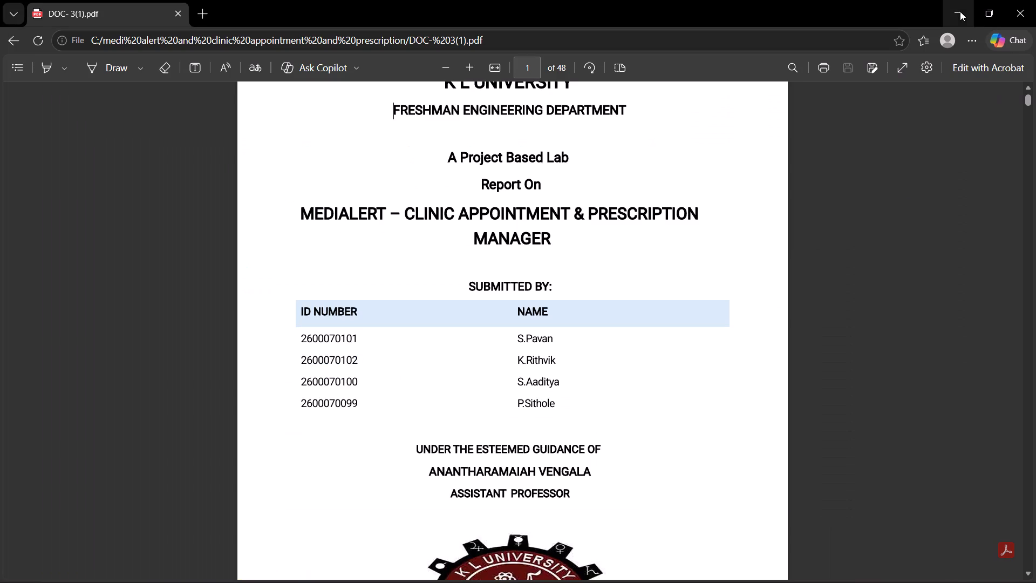
scroll(467, 379, down, 1)
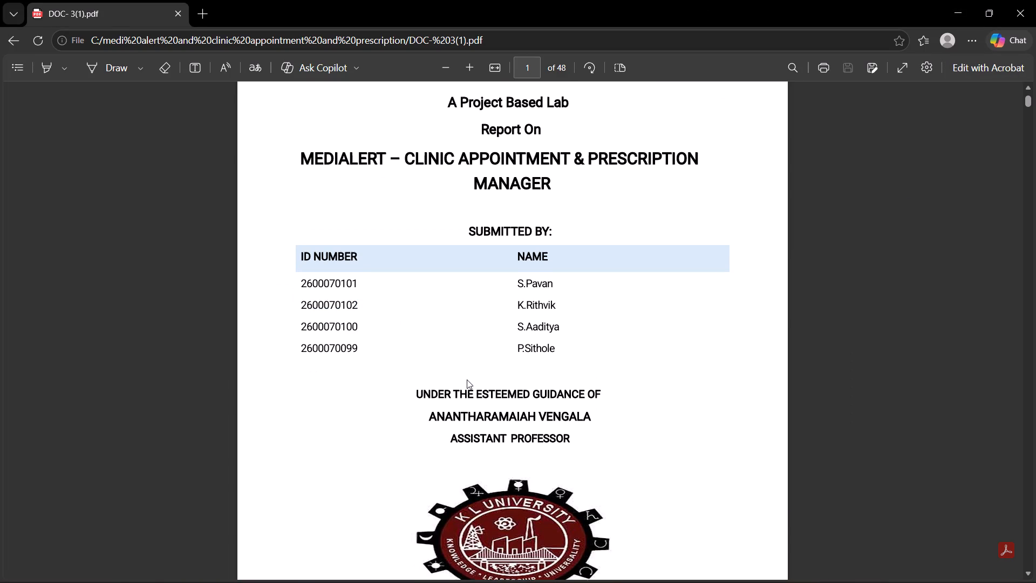
scroll(467, 379, down, 1)
double_click(448, 396)
drag(448, 396, 458, 396)
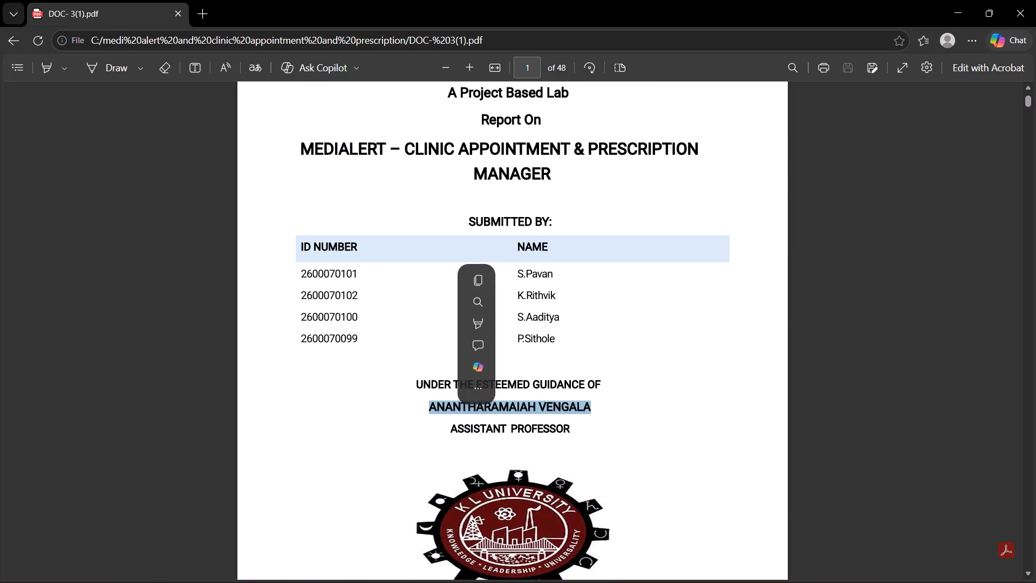
drag(458, 396, 556, 398)
key(ctrl+c)
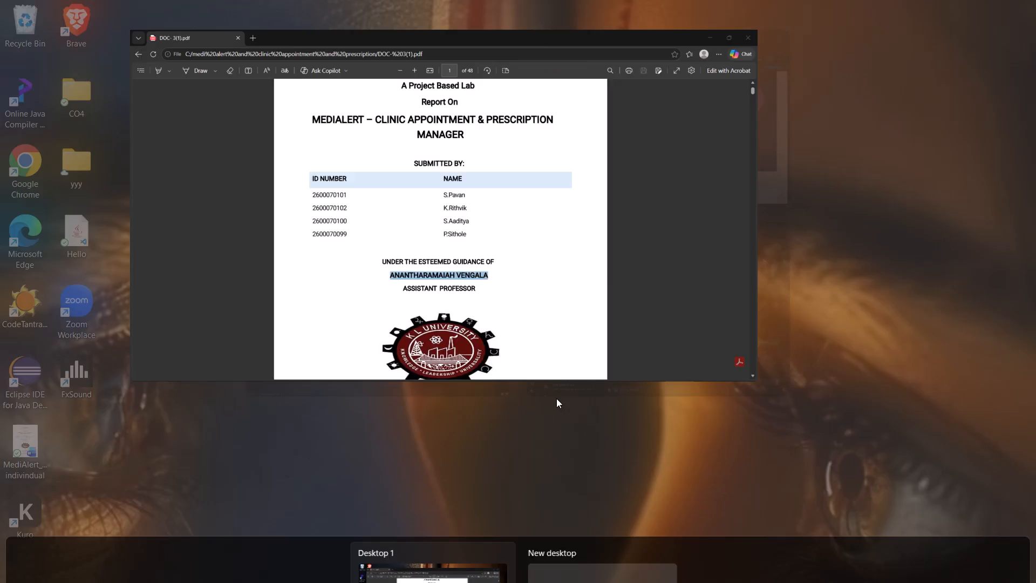
click(581, 187)
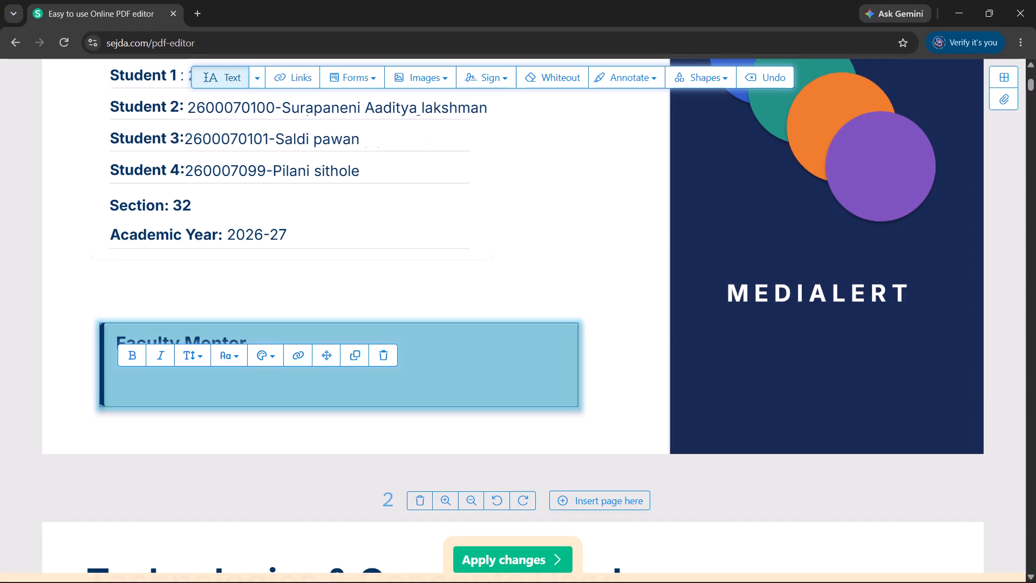
key(ctrl+v)
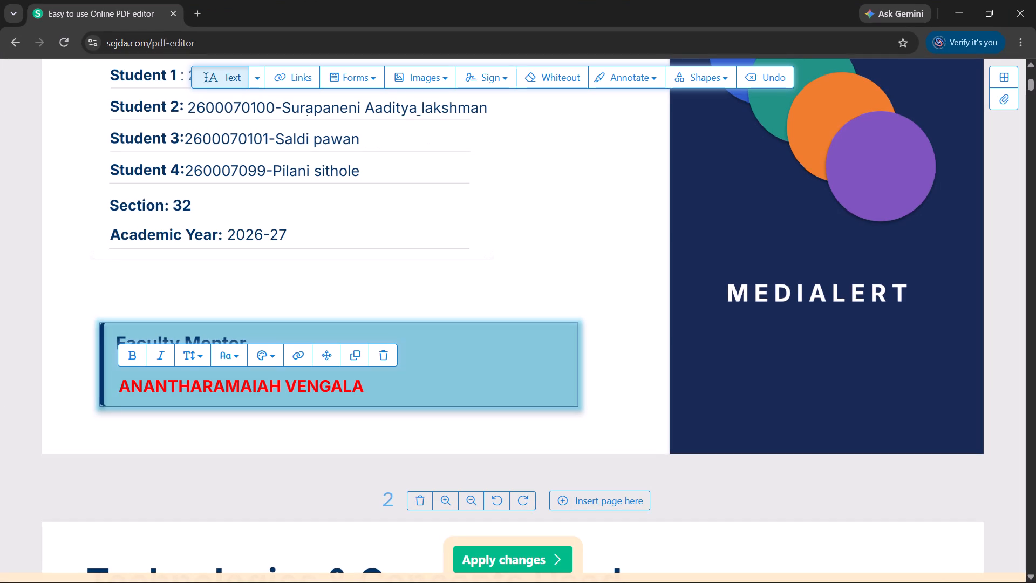
Review the presentation's pages after the first one, from Technologies & Concepts Used onward, for content that needs editing.
scroll(331, 302, down, 6)
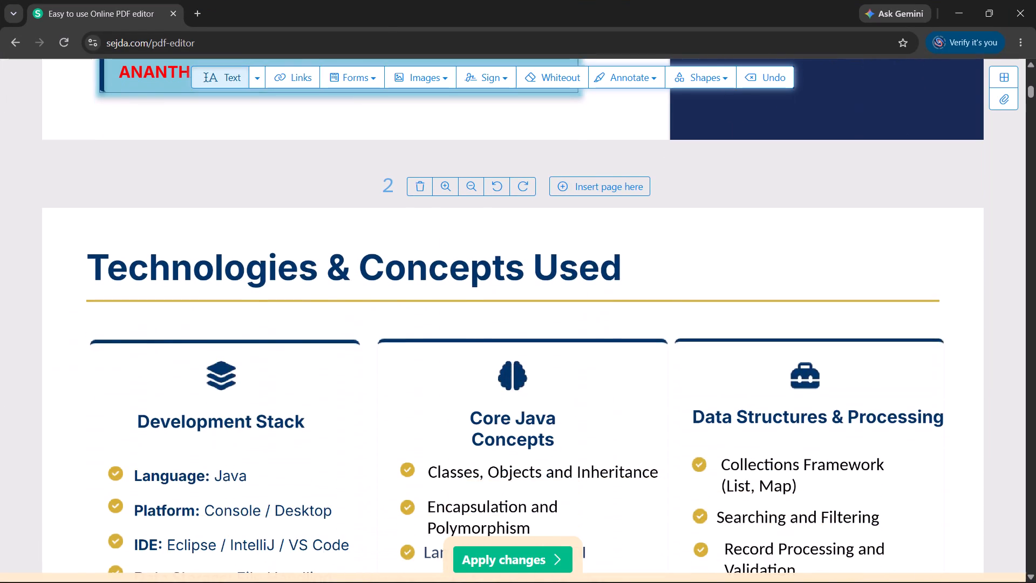
scroll(331, 302, down, 1)
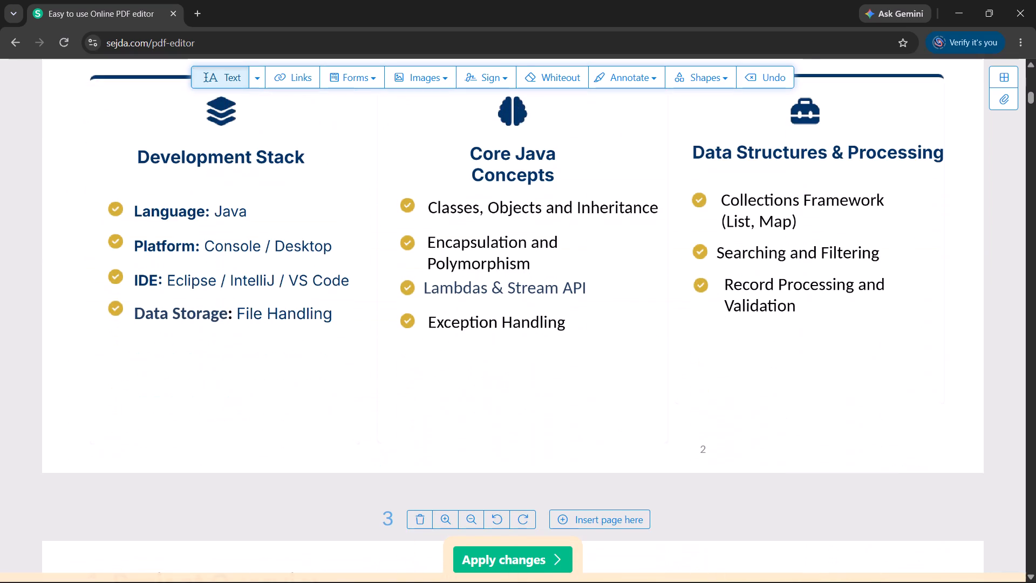
scroll(331, 302, down, 8)
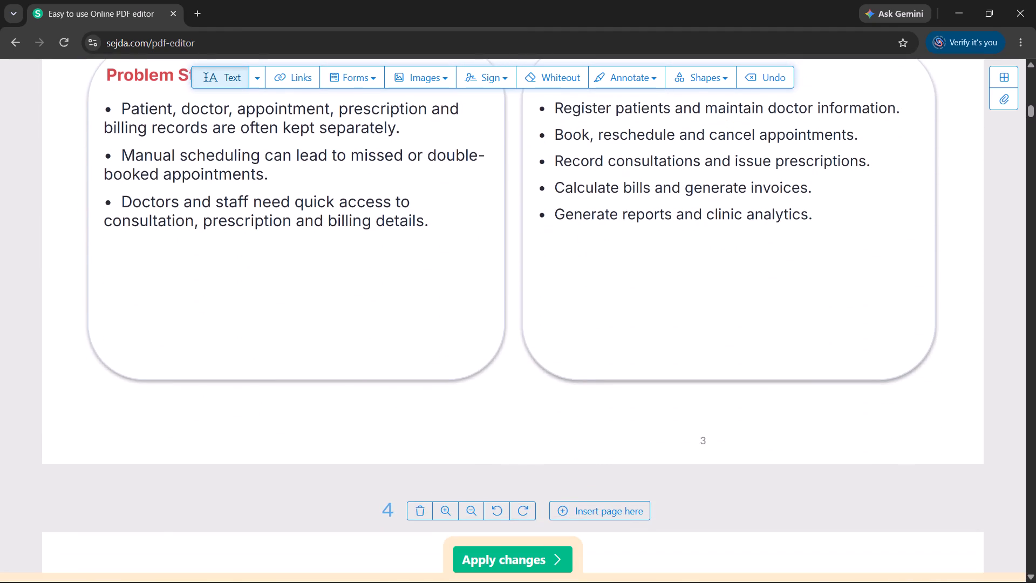
scroll(331, 302, down, 12)
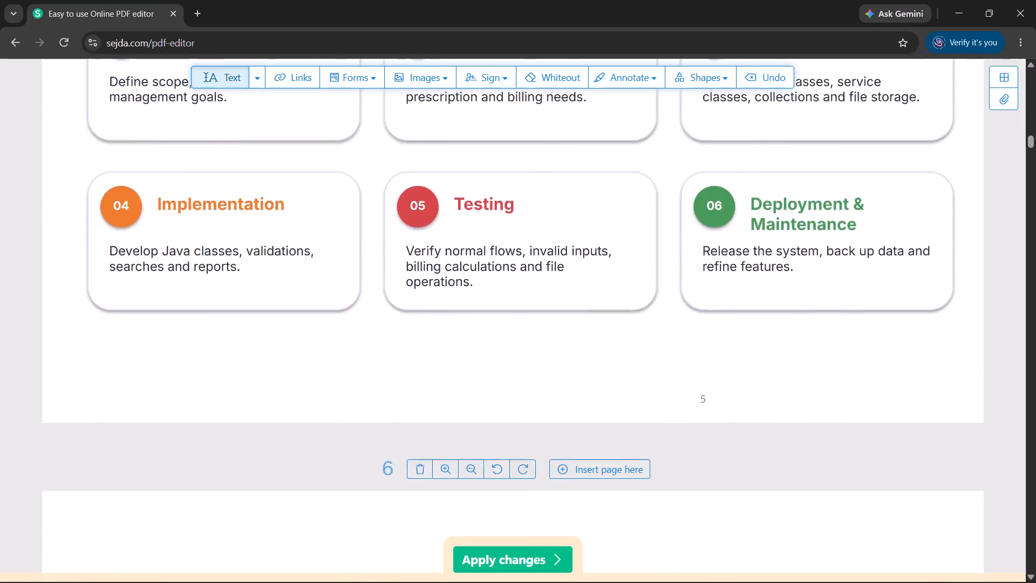
Review the presentation's remaining pages, from the development phases on page 5 through the sample output screens on pages 12 to 15.
scroll(331, 302, down, 3)
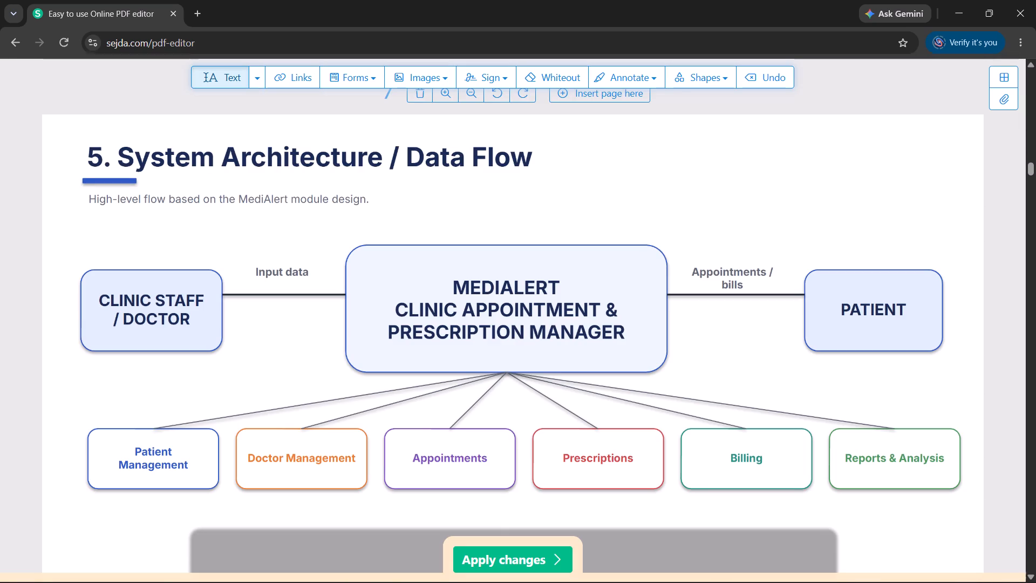
scroll(331, 302, down, 3)
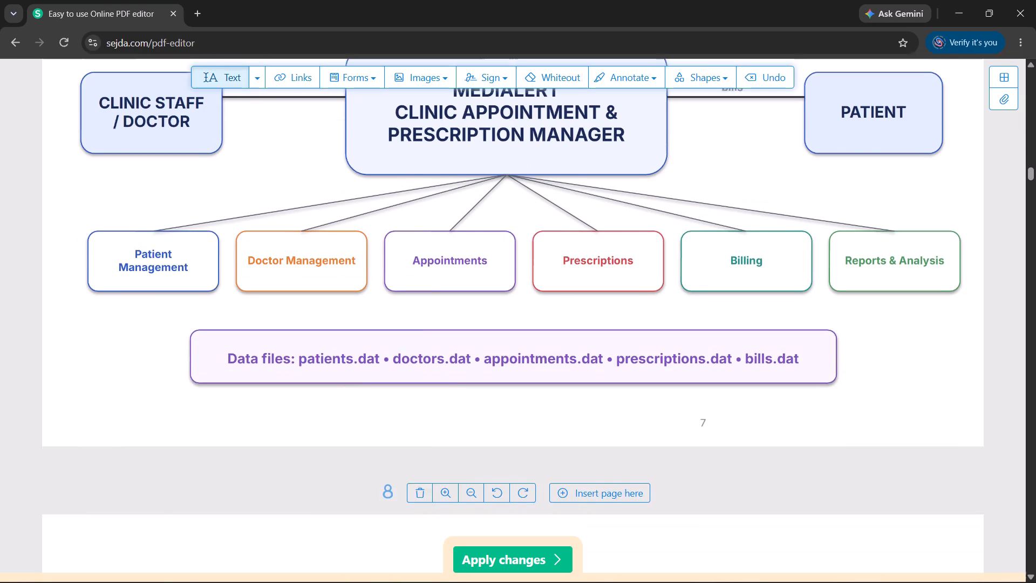
scroll(331, 302, down, 8)
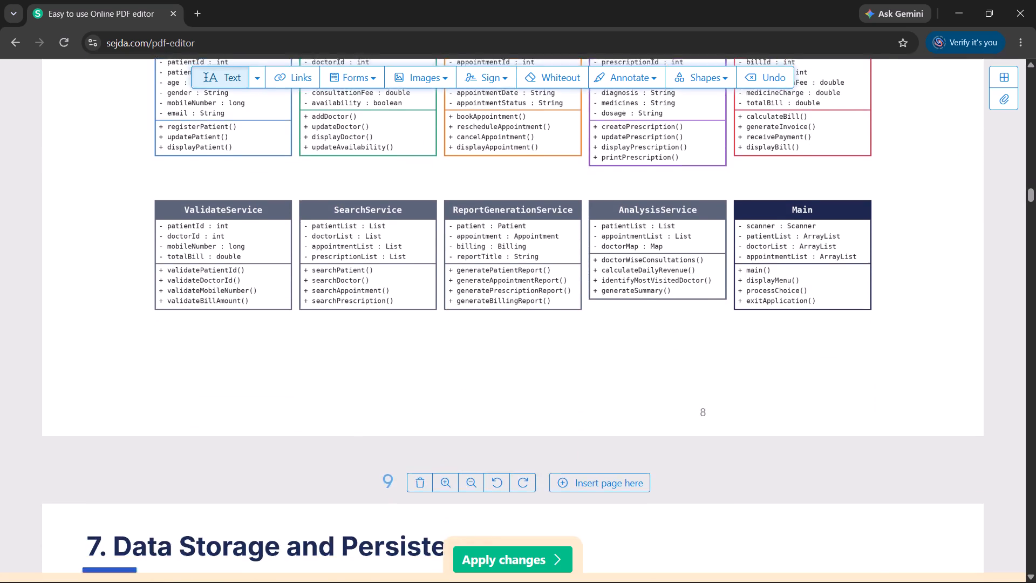
scroll(331, 302, down, 8)
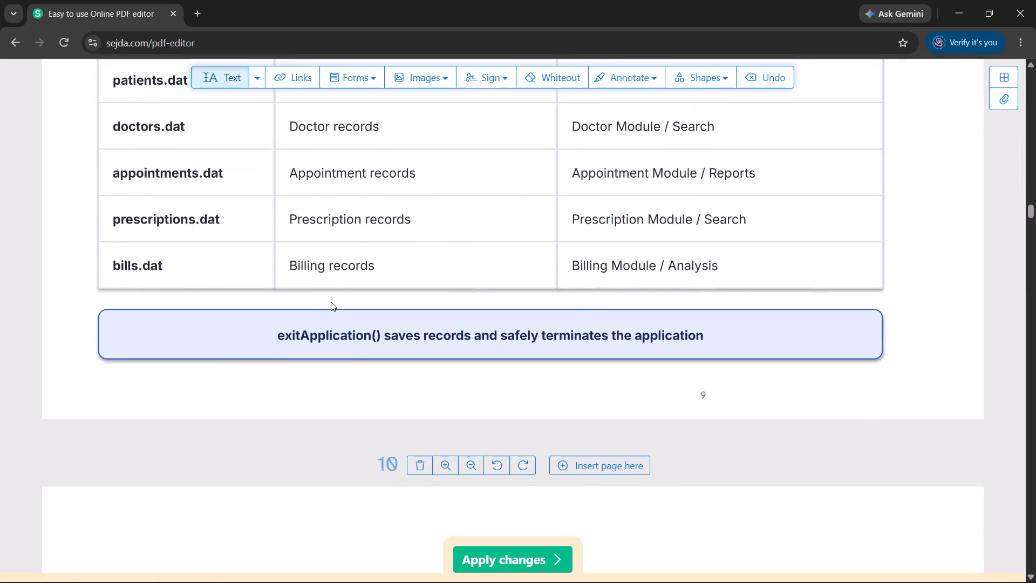
scroll(331, 302, down, 13)
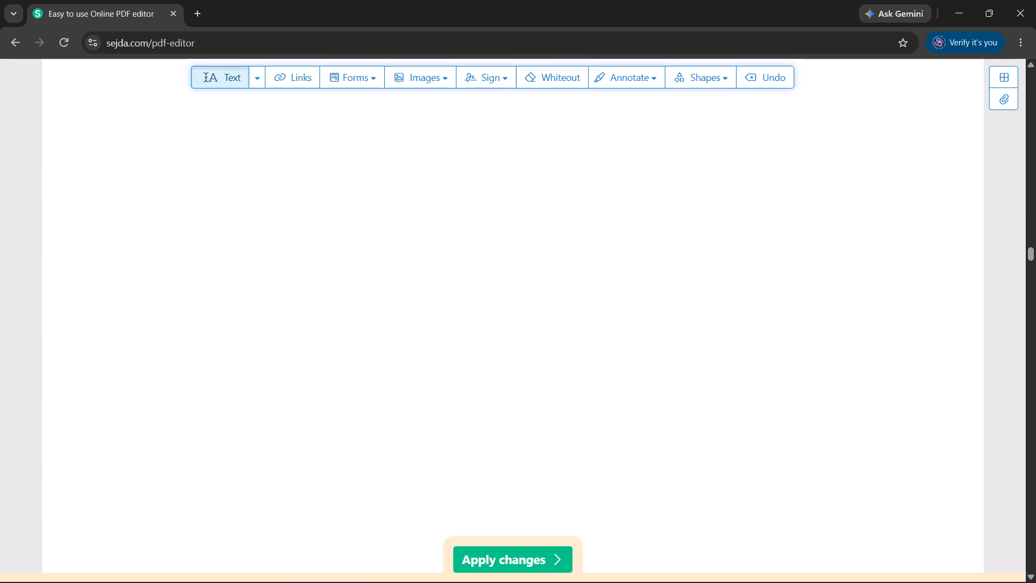
scroll(331, 302, down, 6)
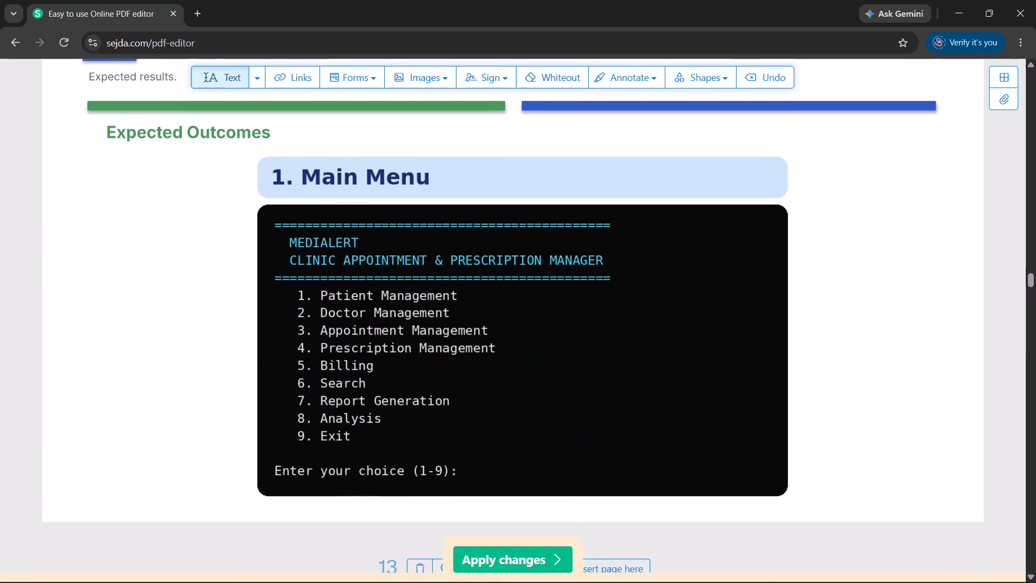
scroll(331, 302, down, 15)
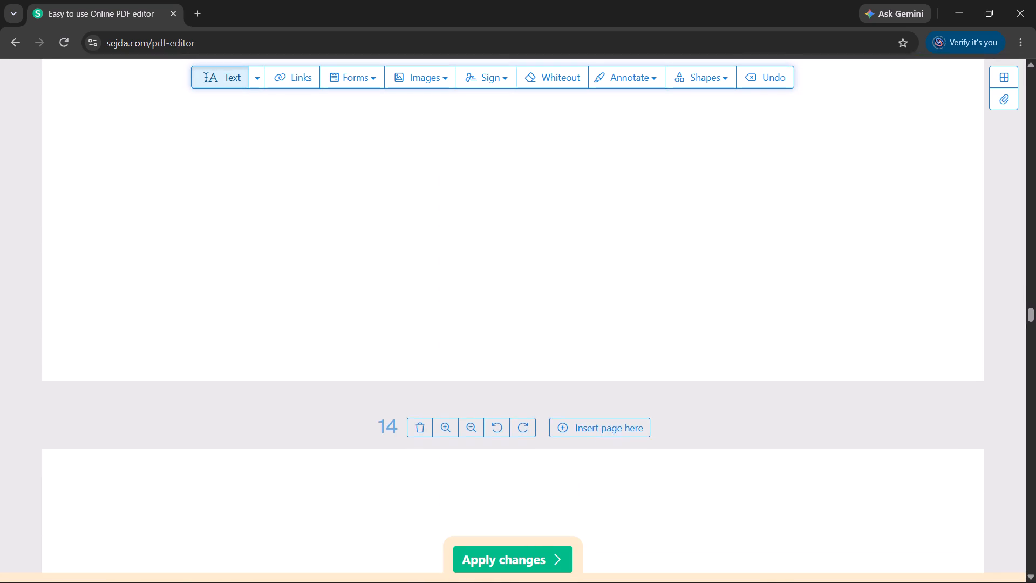
scroll(331, 302, down, 4)
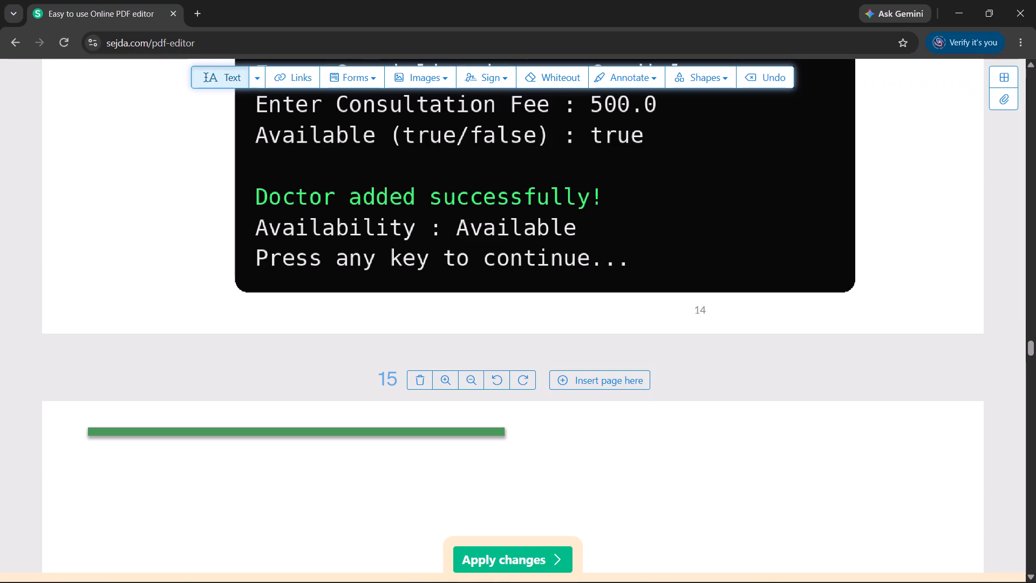
Apply all the edits made to the presentation PDF to generate the updated file.
click(506, 557)
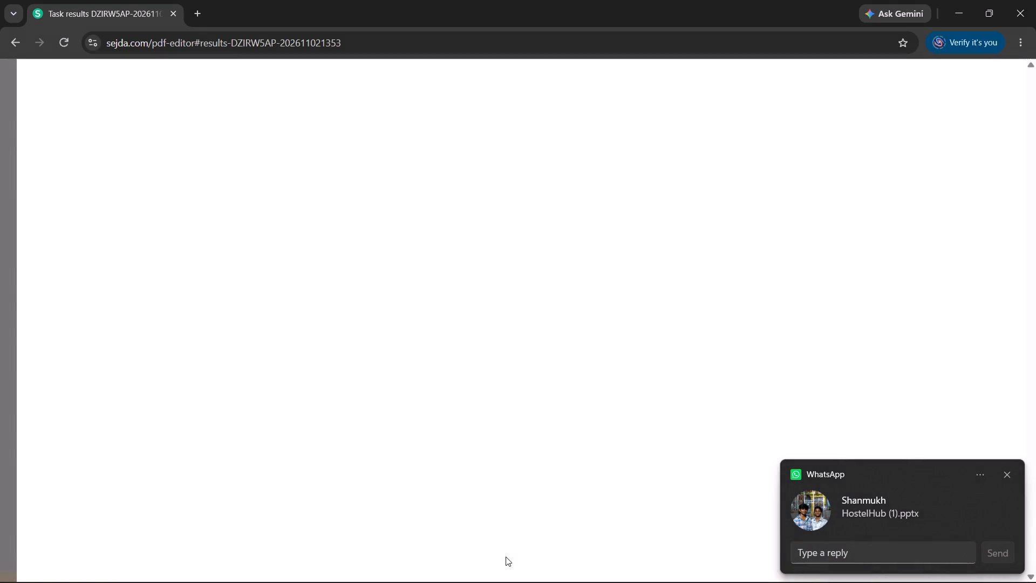
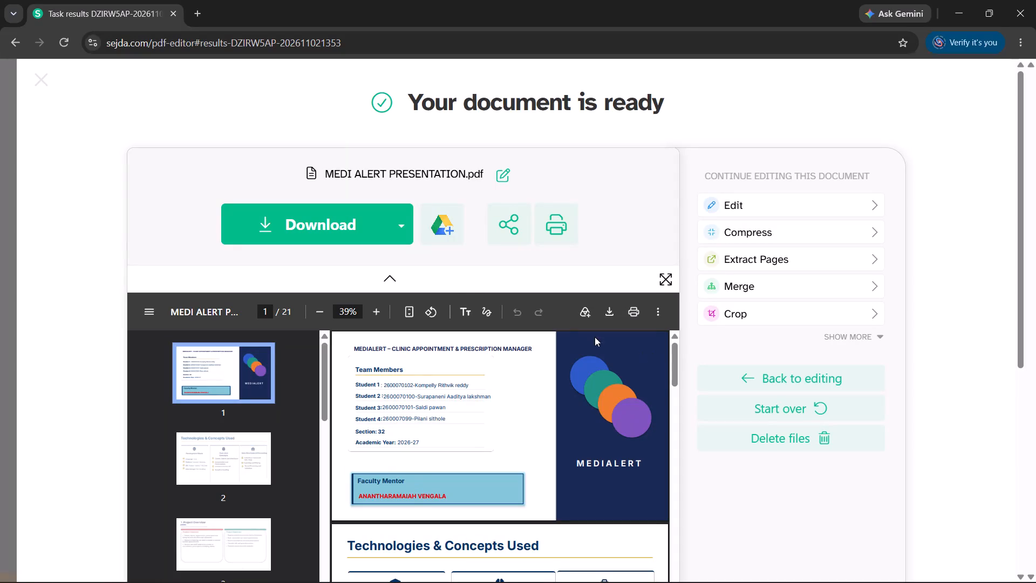
Download the edited MEDI ALERT PRESENTATION.pdf to the computer.
click(282, 223)
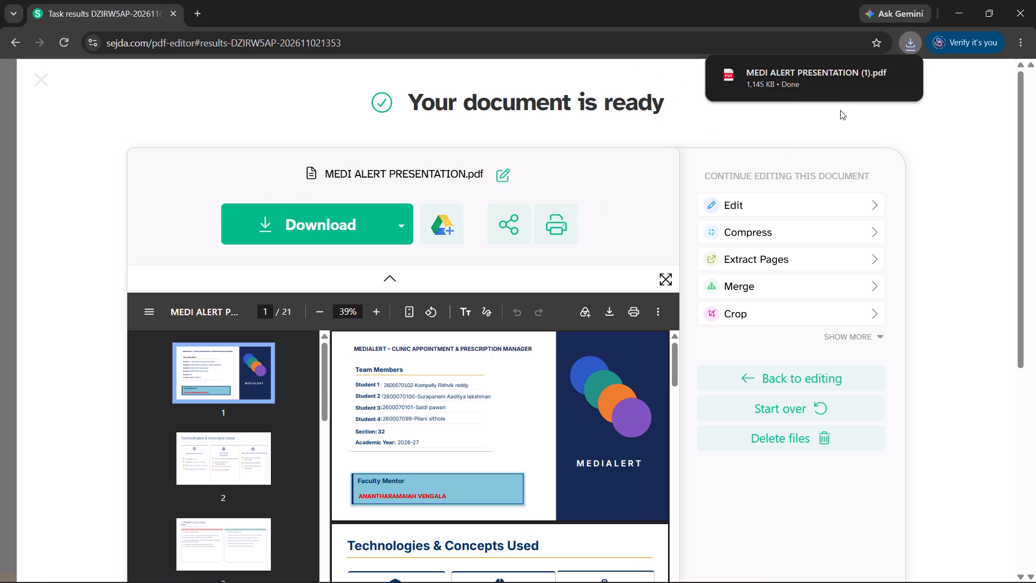
scroll(840, 110, right, 2)
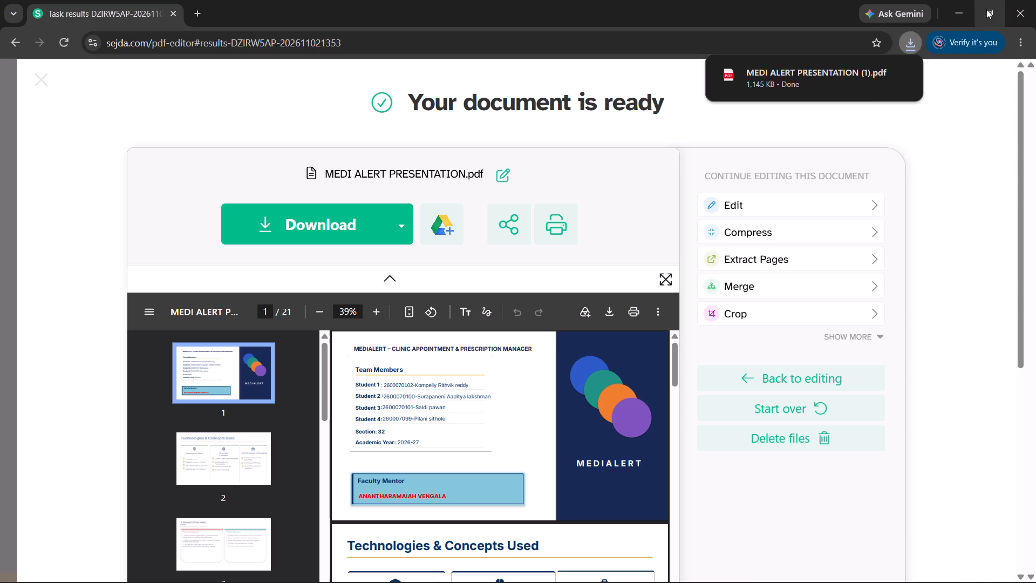
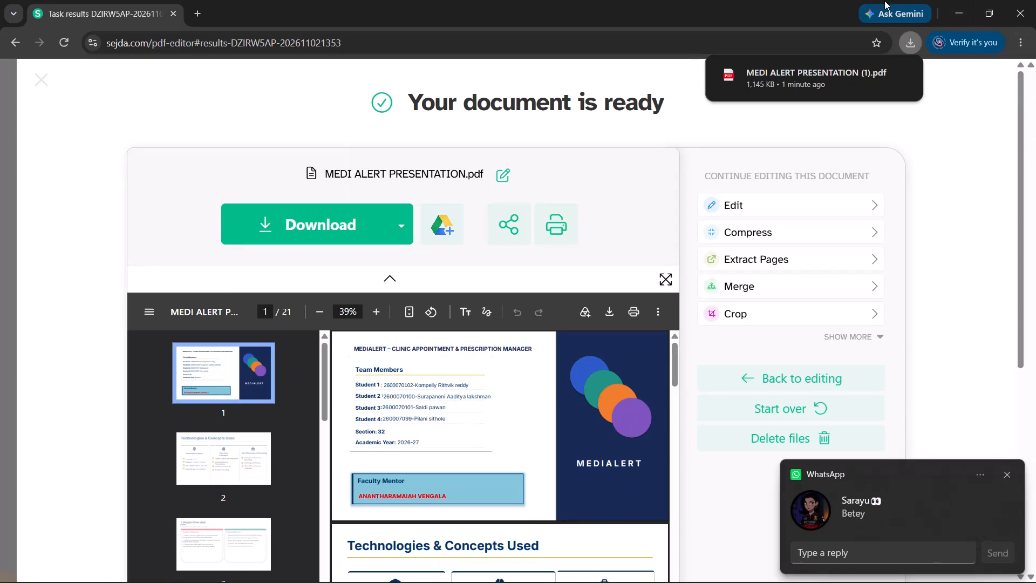
Minimize the Chrome and Edge windows to return to the "medi alert and clinic appointment and prescription" folder in File Explorer.
click(953, 8)
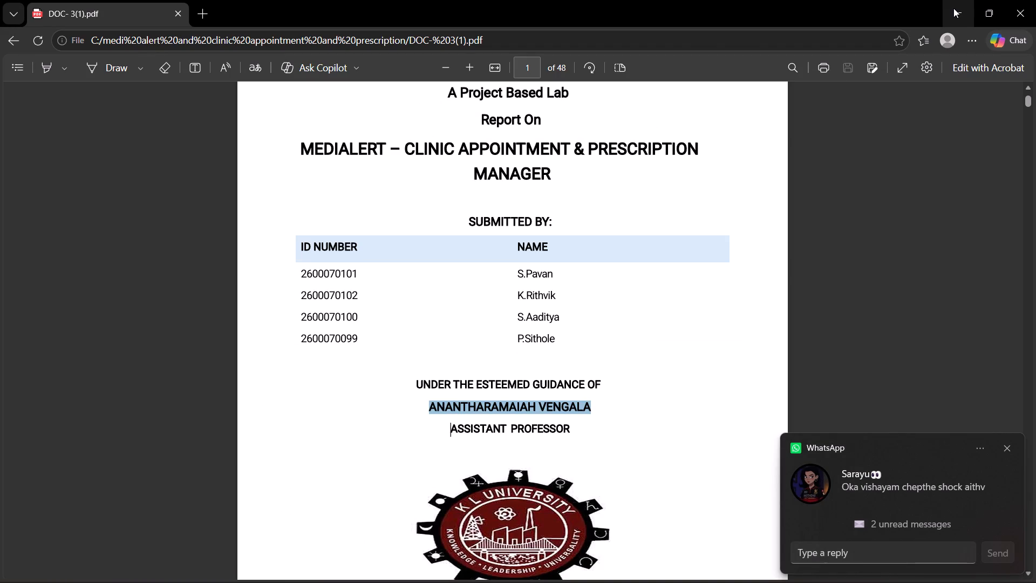
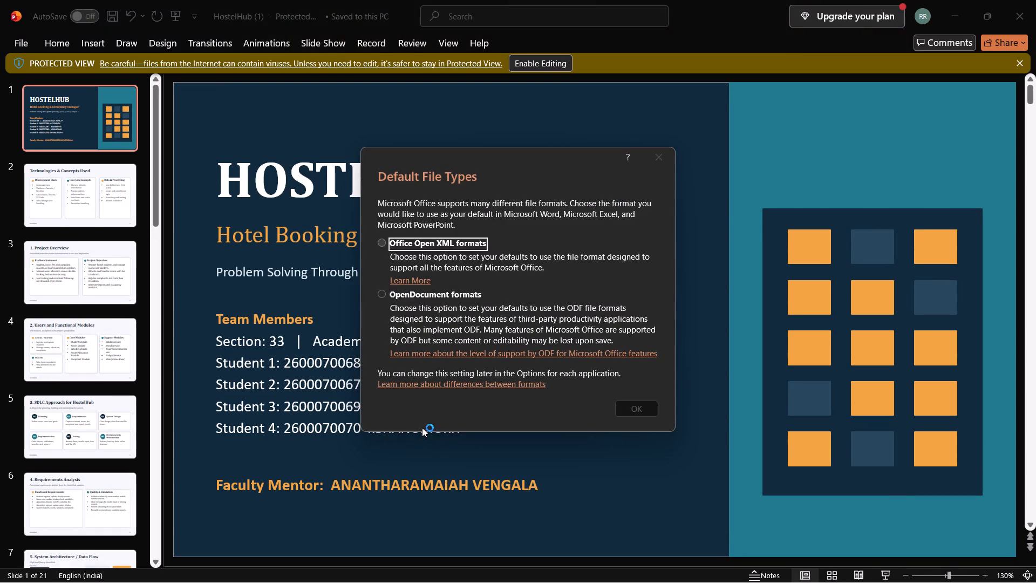
In PowerPoint, set OpenDocument formats as the default file type for Microsoft Office.
click(660, 149)
click(653, 158)
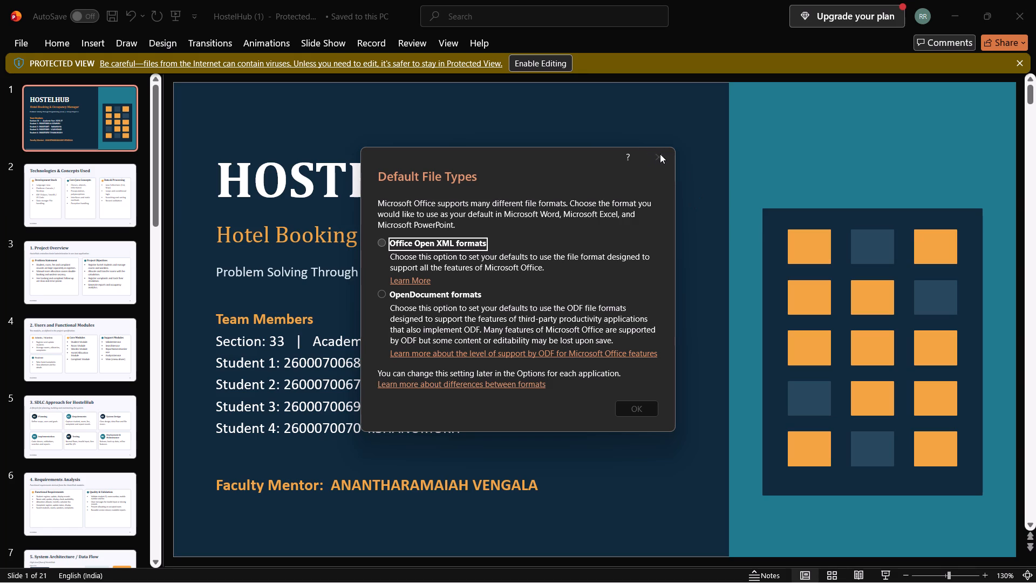
click(660, 154)
click(654, 156)
click(383, 235)
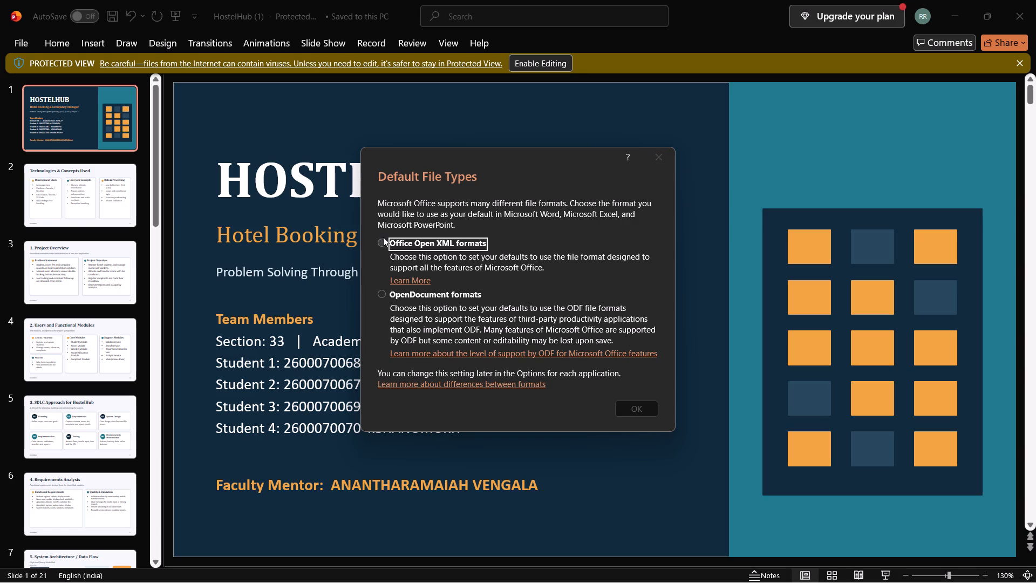
click(381, 241)
click(381, 293)
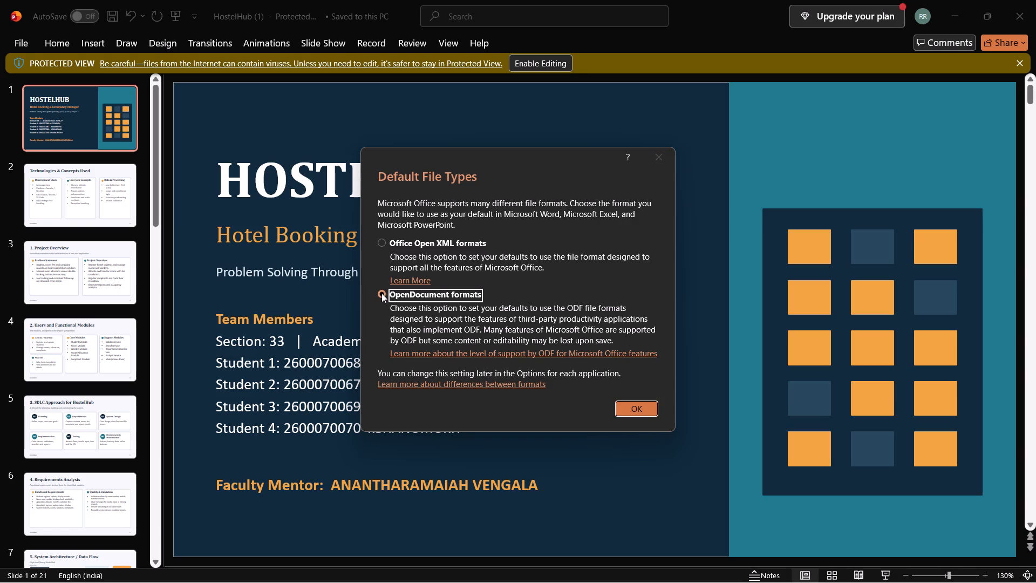
click(629, 412)
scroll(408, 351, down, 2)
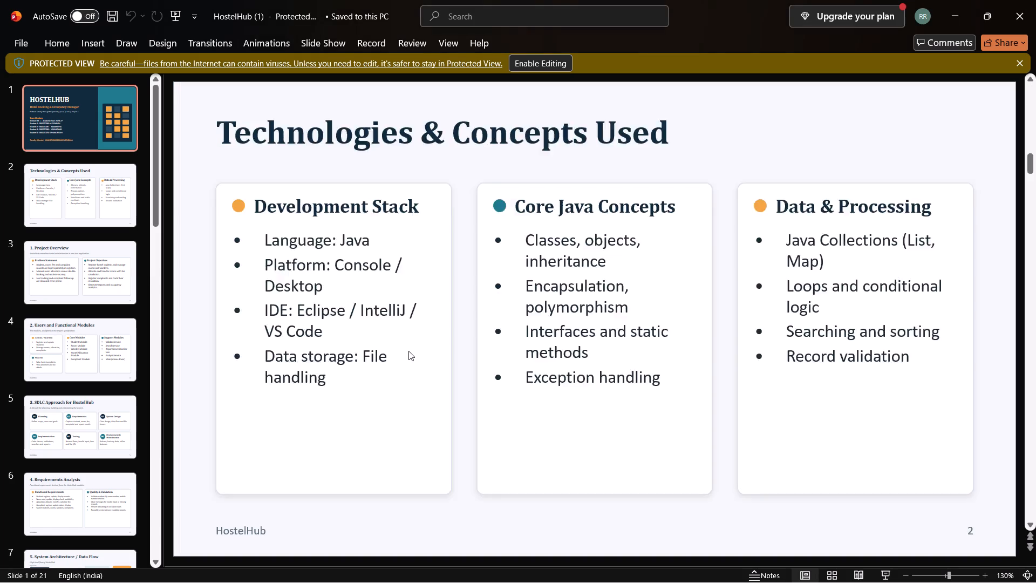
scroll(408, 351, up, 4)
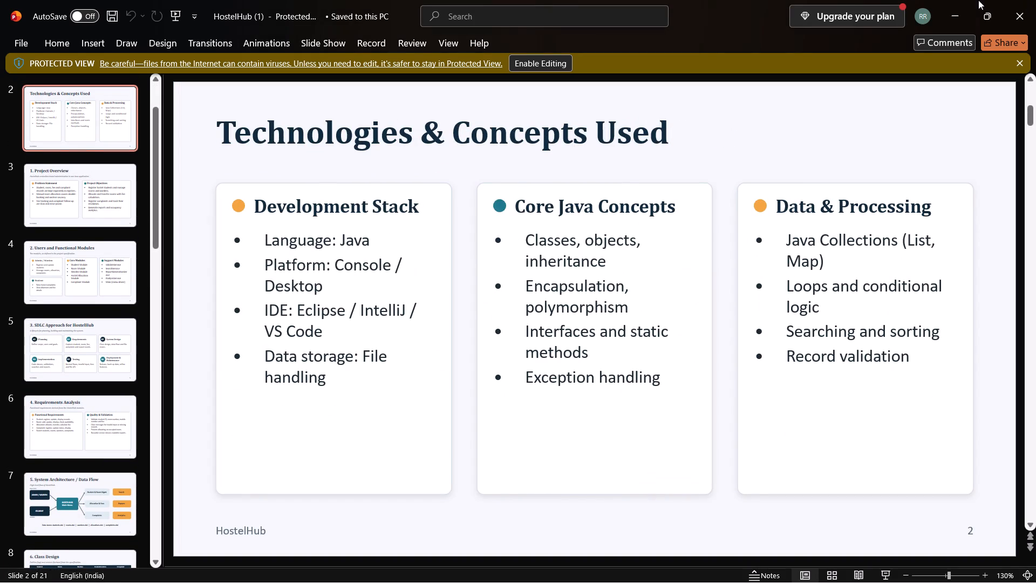
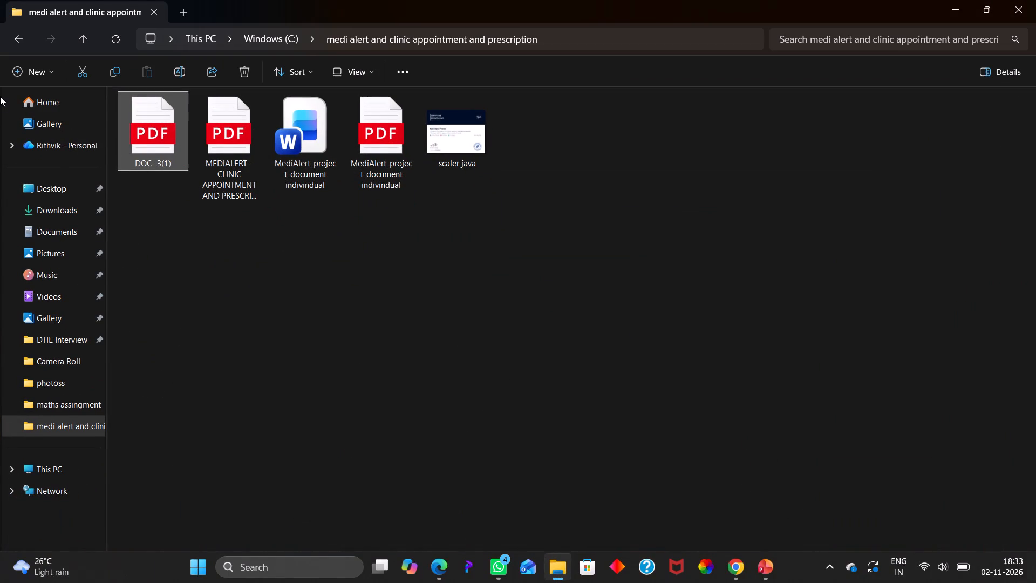
In File Explorer, open the sharing options for MEDI ALERT PRESENTATION (1) in the Downloads folder and look through the available share targets.
click(21, 98)
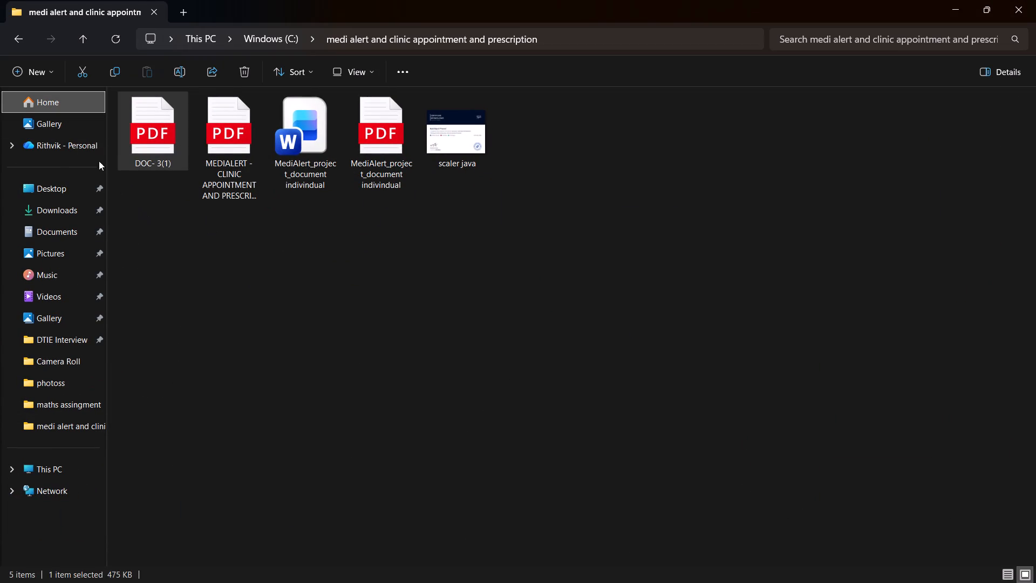
click(56, 208)
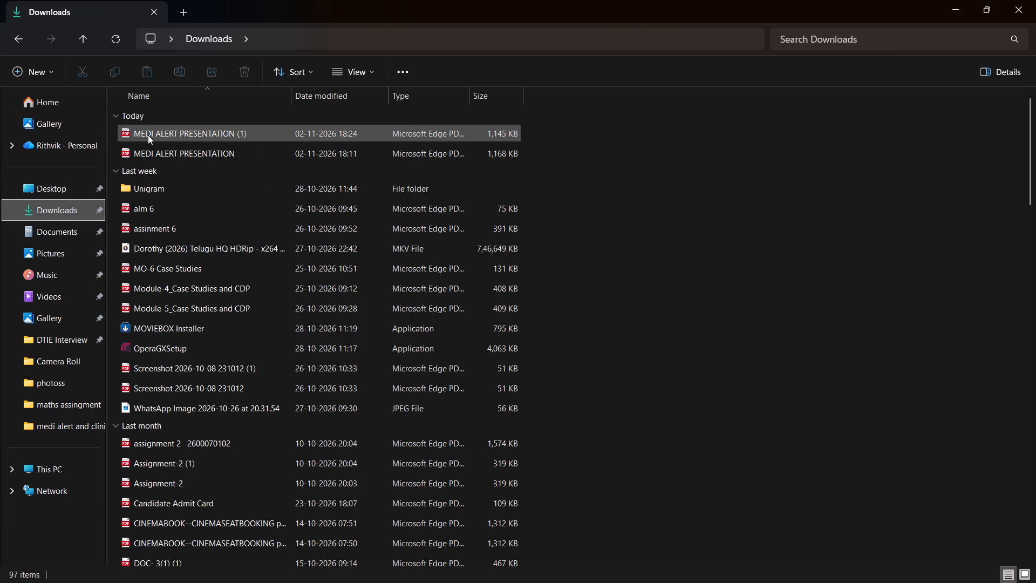
right_click(148, 135)
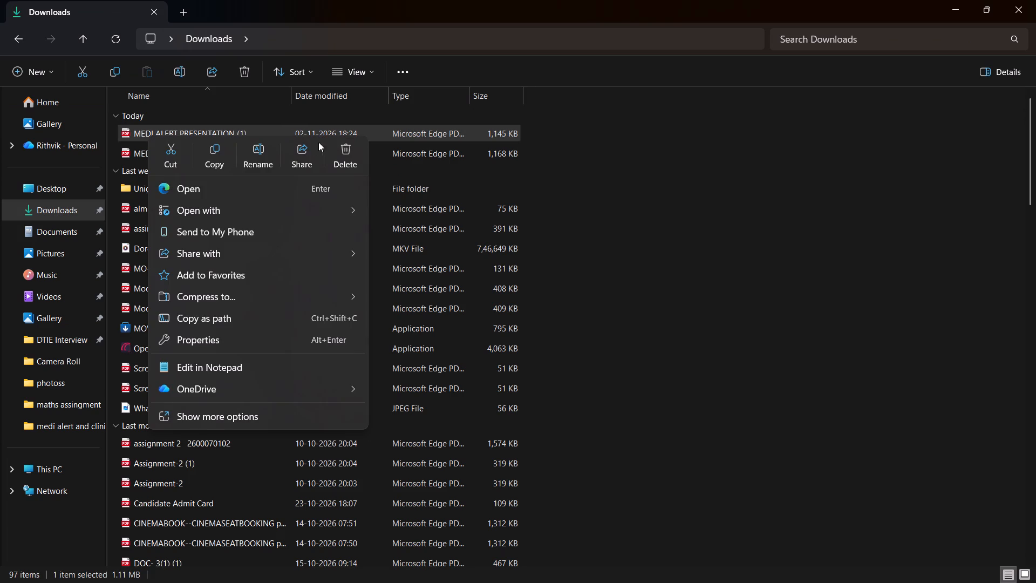
click(303, 153)
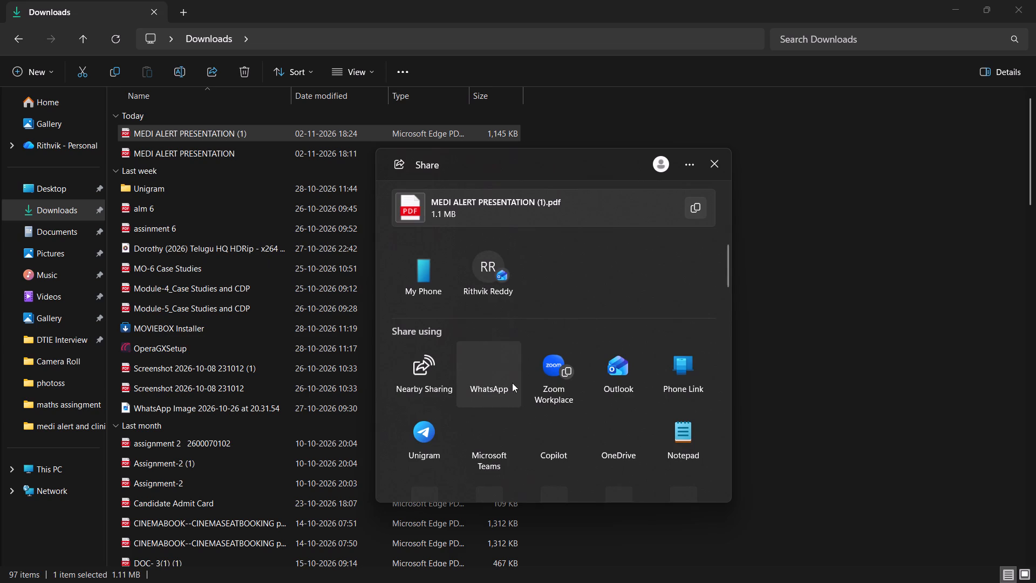
scroll(501, 341, down, 1)
scroll(501, 341, up, 1)
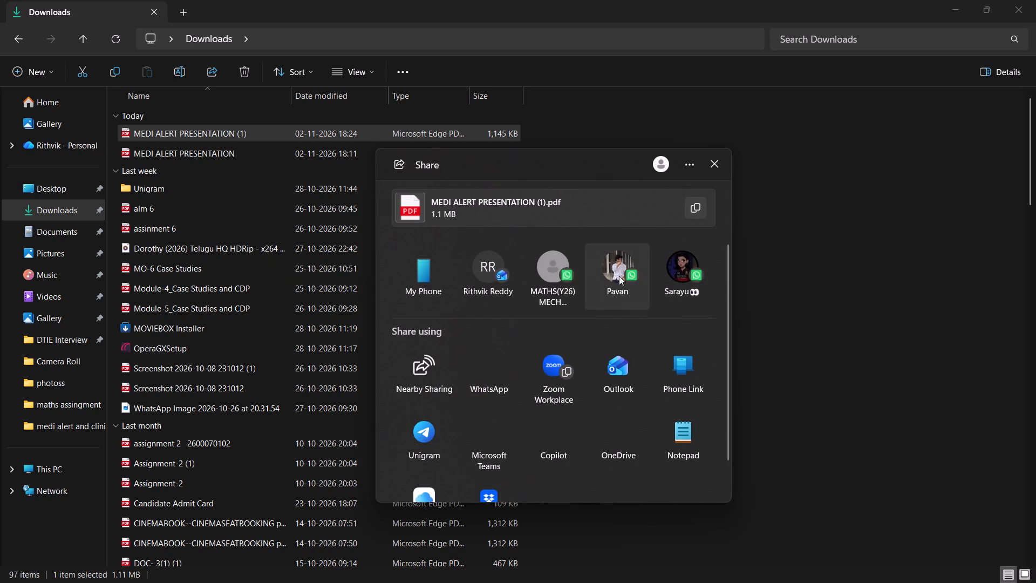
scroll(619, 276, down, 1)
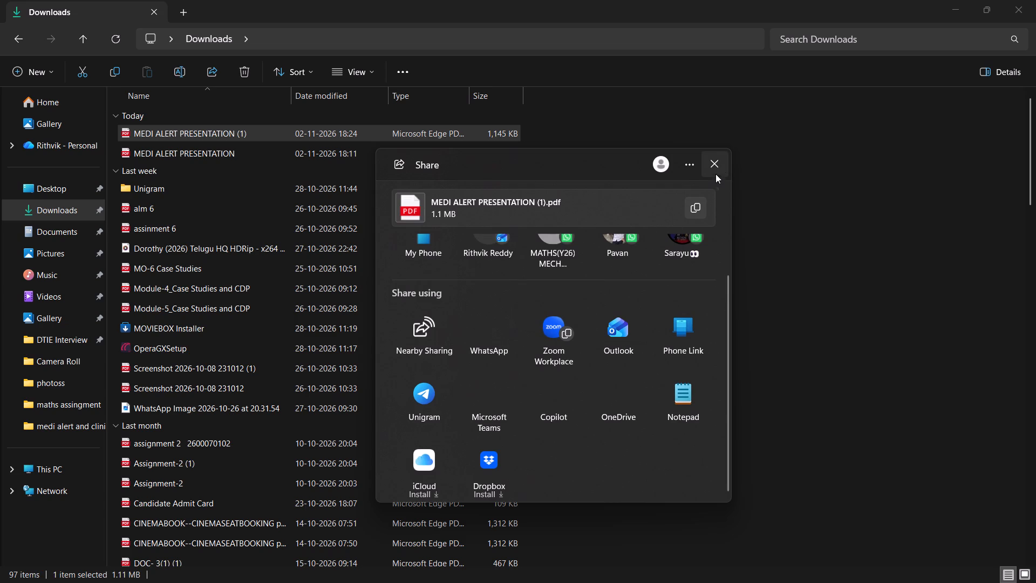
Close the sharing options for MEDI ALERT PRESENTATION (1) and minimize the Downloads window to reach the desktop.
click(712, 177)
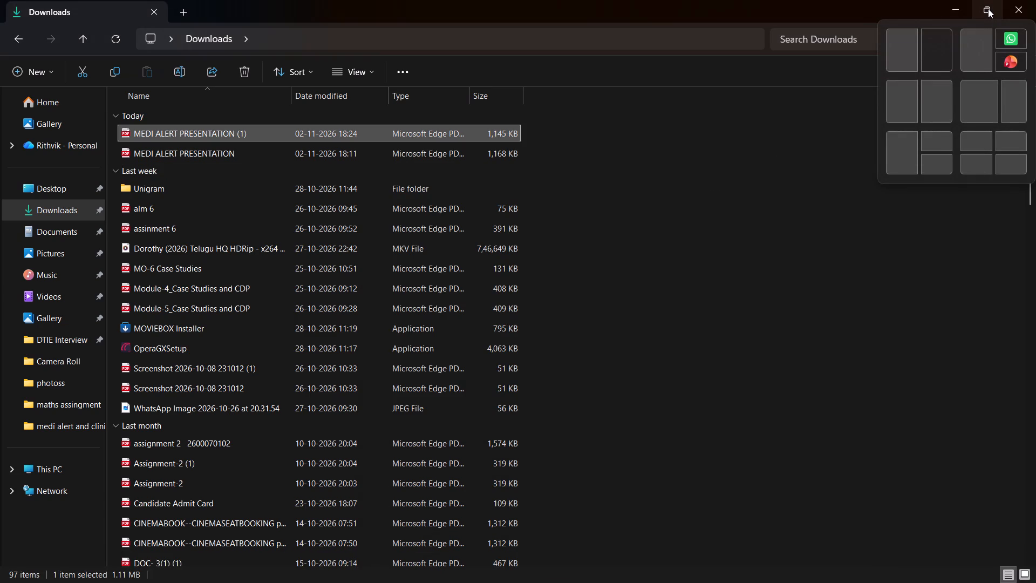
click(988, 9)
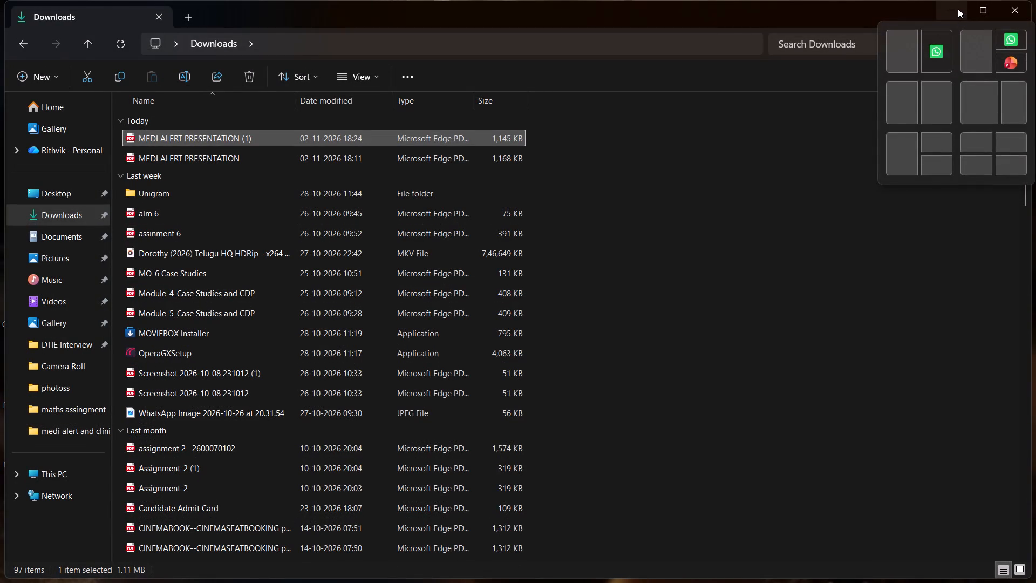
click(957, 9)
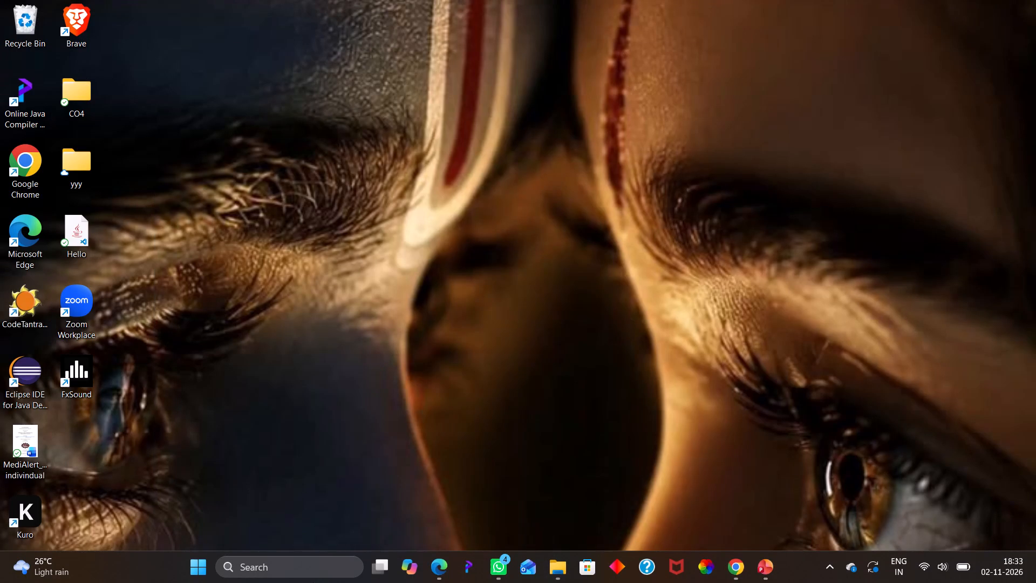
Bring up the overview of all open windows to switch to another one.
scroll(313, 582, down, 3)
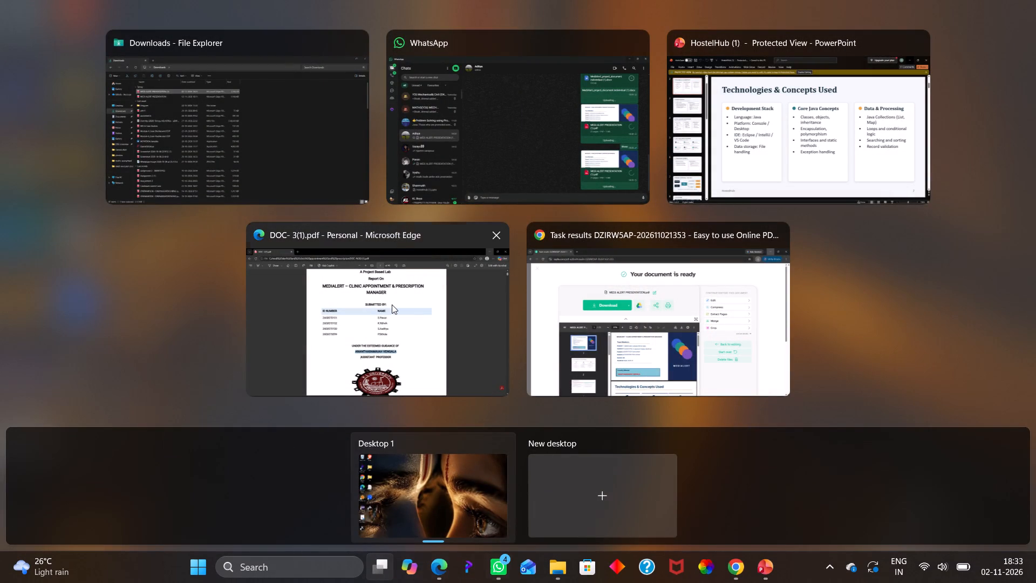
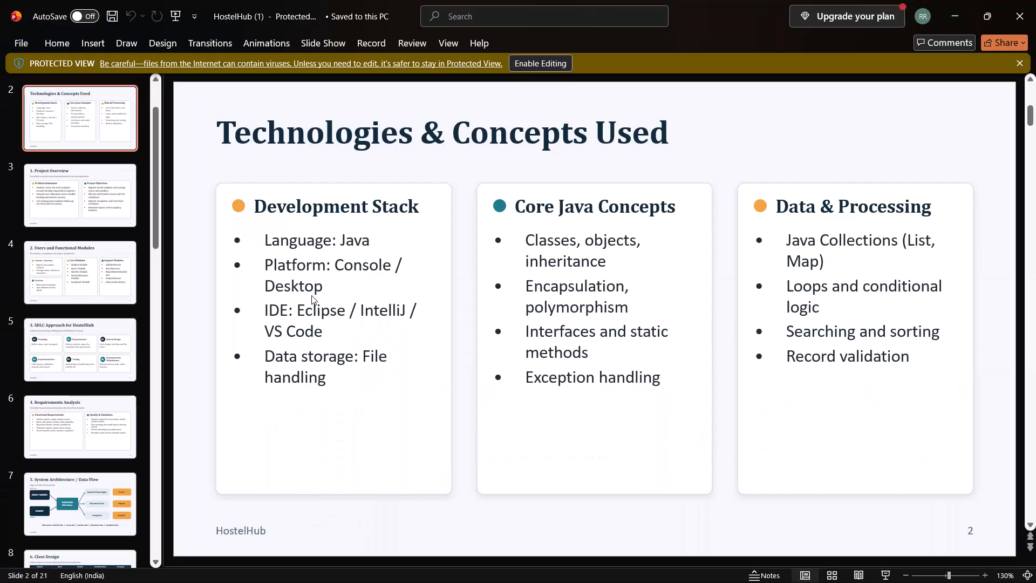
Look over the first three slides of the HostelHub presentation.
key(Up)
key(Up)
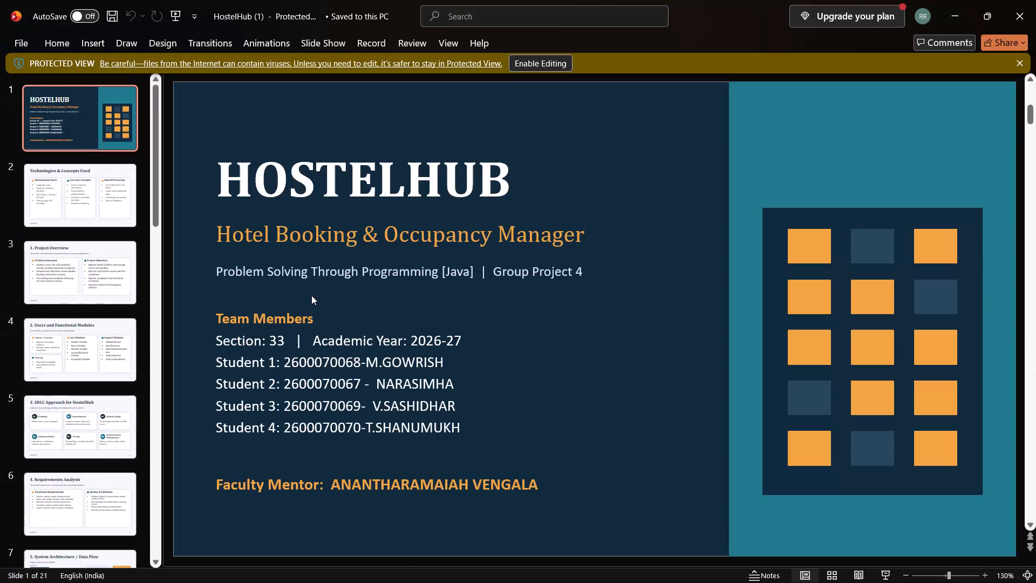
key(Down)
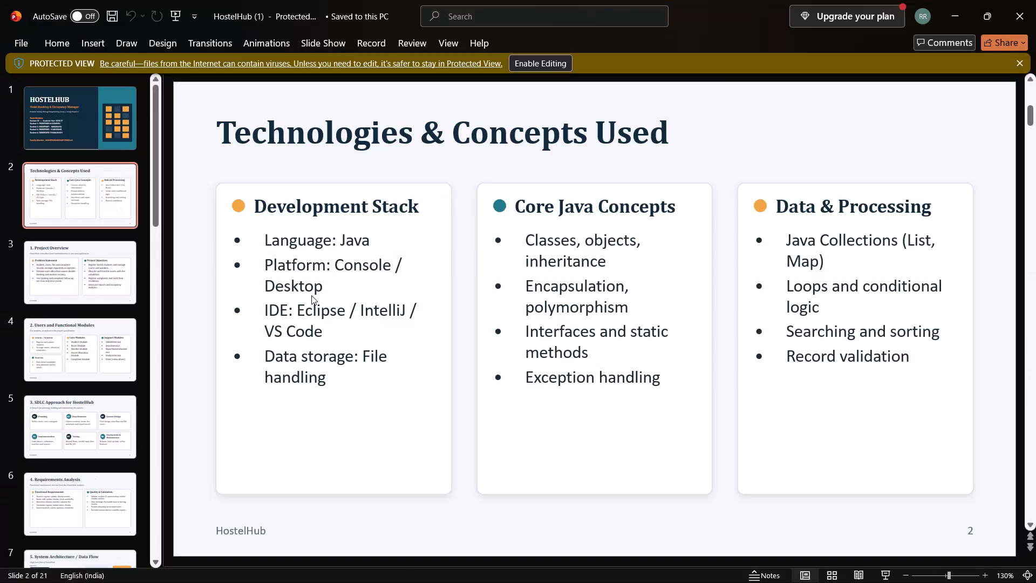
key(Down)
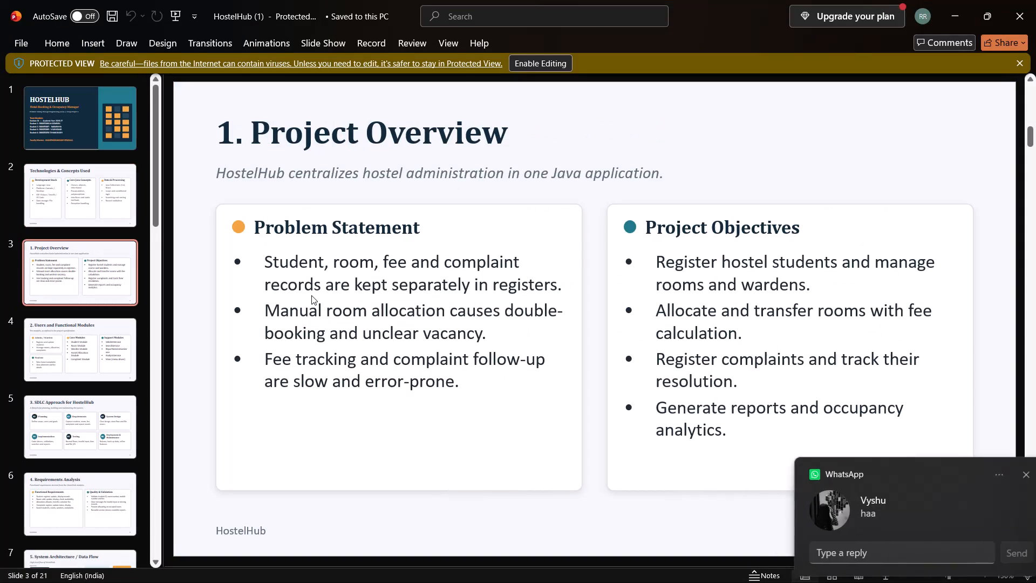
scroll(297, 282, up, 7)
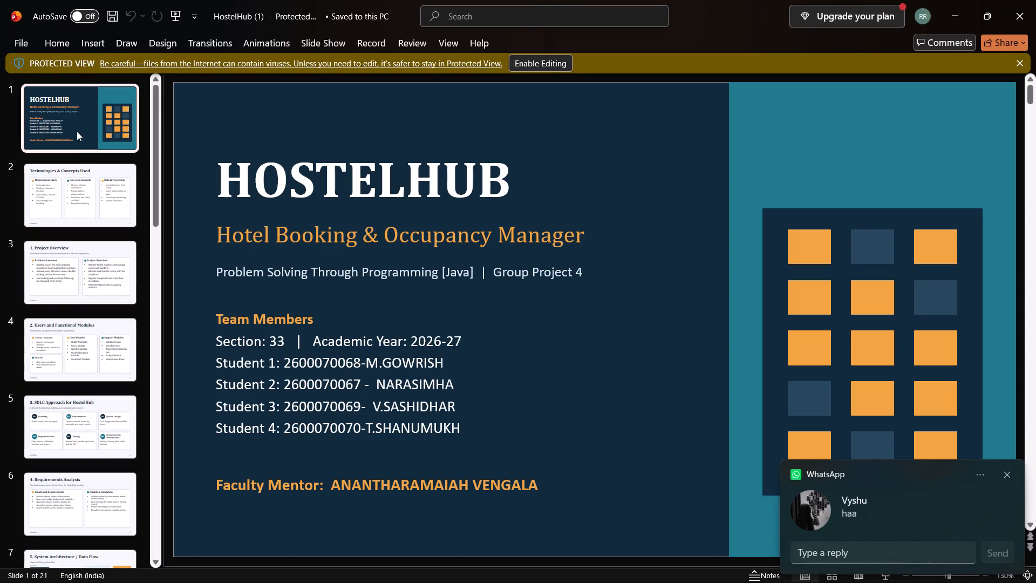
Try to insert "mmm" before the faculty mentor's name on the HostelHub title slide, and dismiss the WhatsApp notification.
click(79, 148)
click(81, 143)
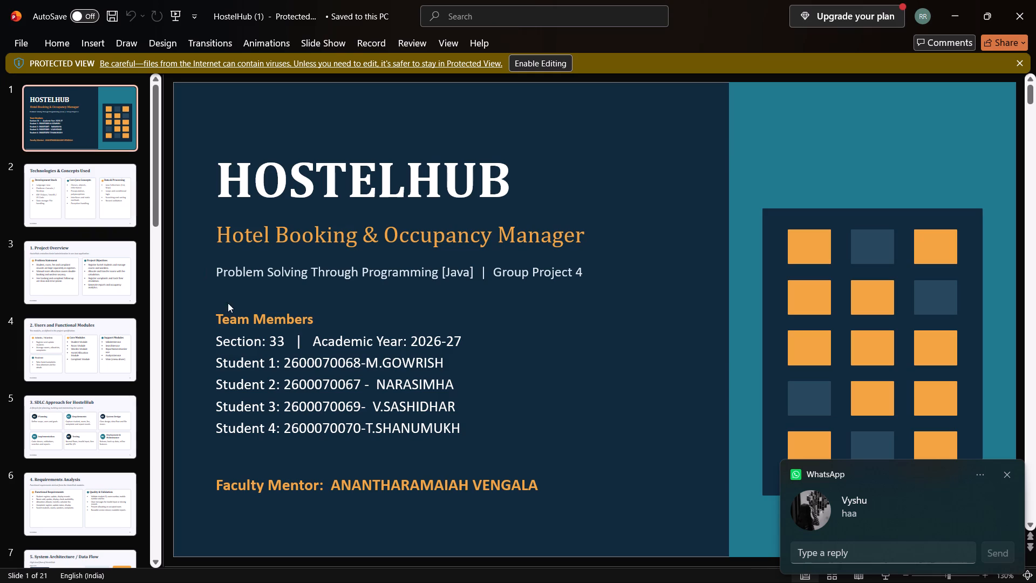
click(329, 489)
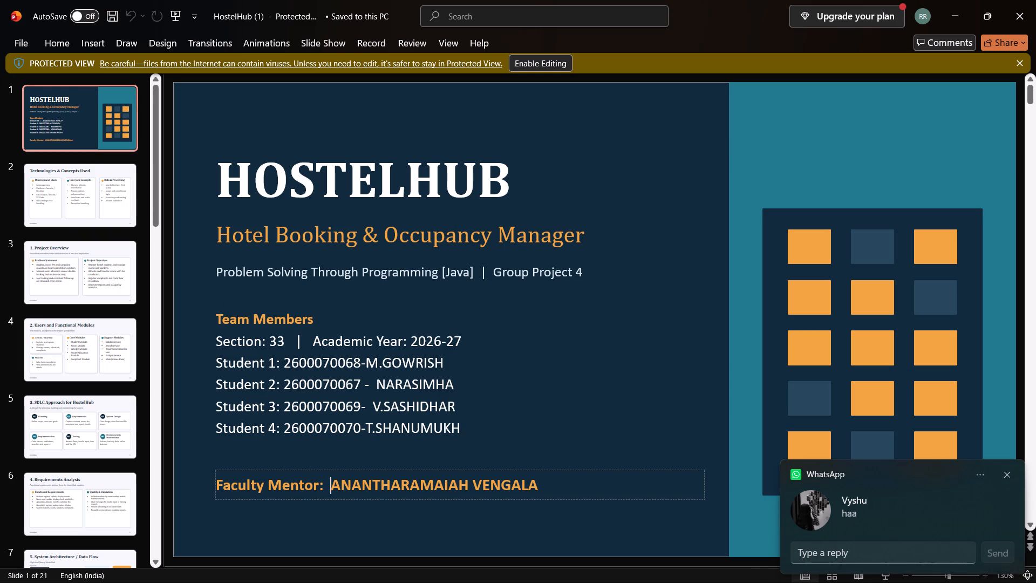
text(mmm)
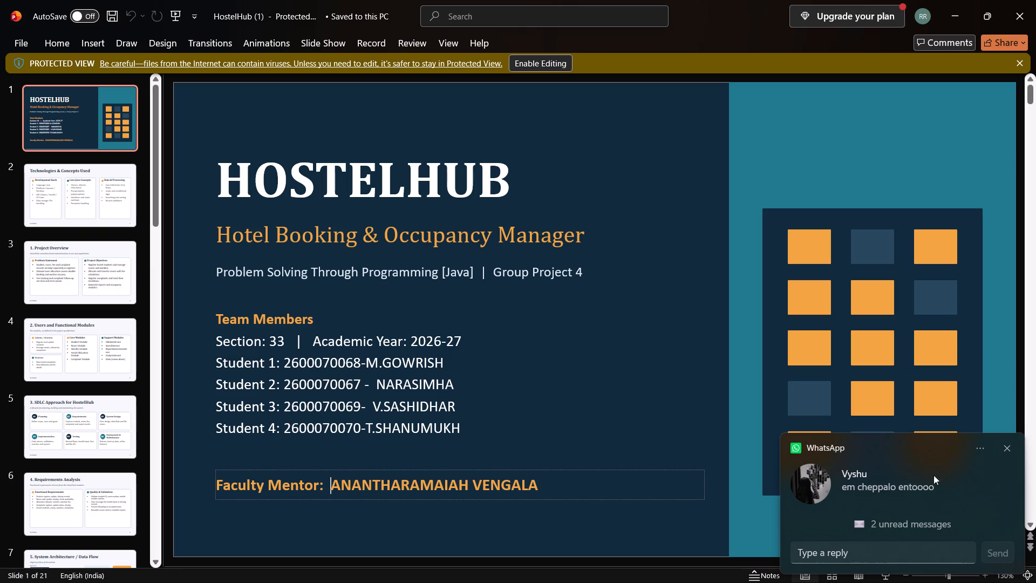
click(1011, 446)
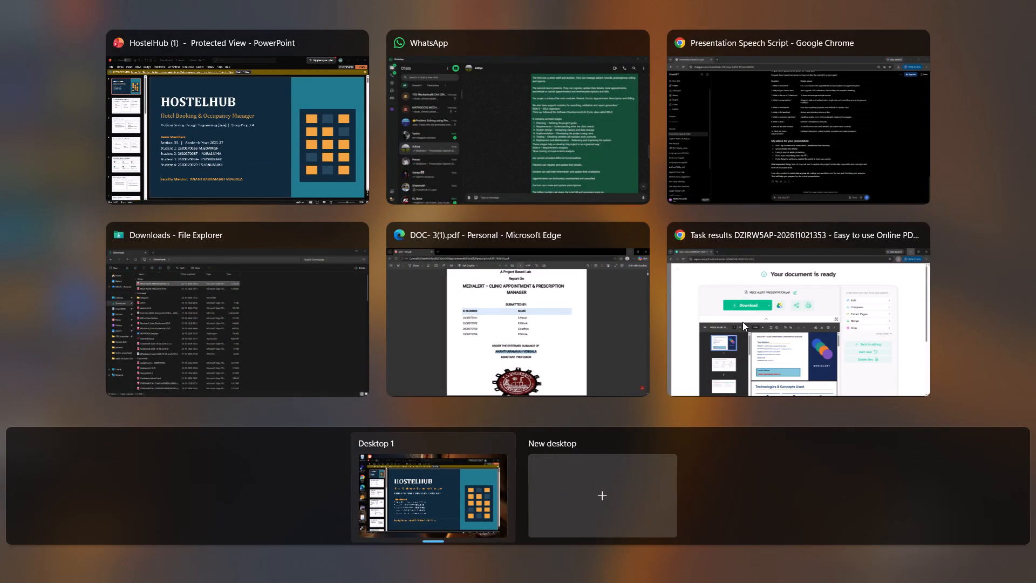
Switch to the Sejda page in Chrome and reopen MEDI ALERT PRESENTATION.pdf for editing at the first page's Faculty Mentor box.
click(742, 322)
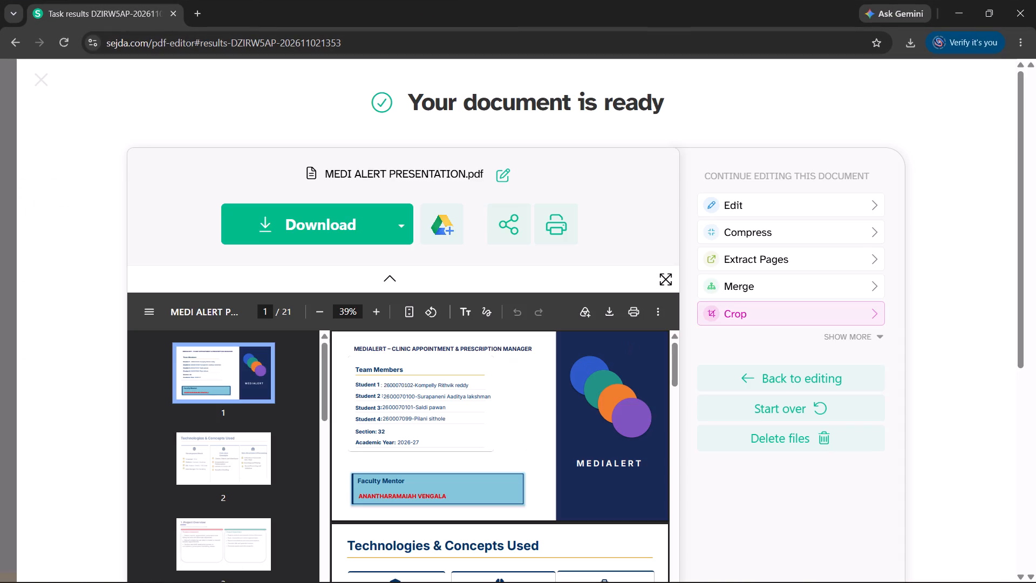
click(801, 379)
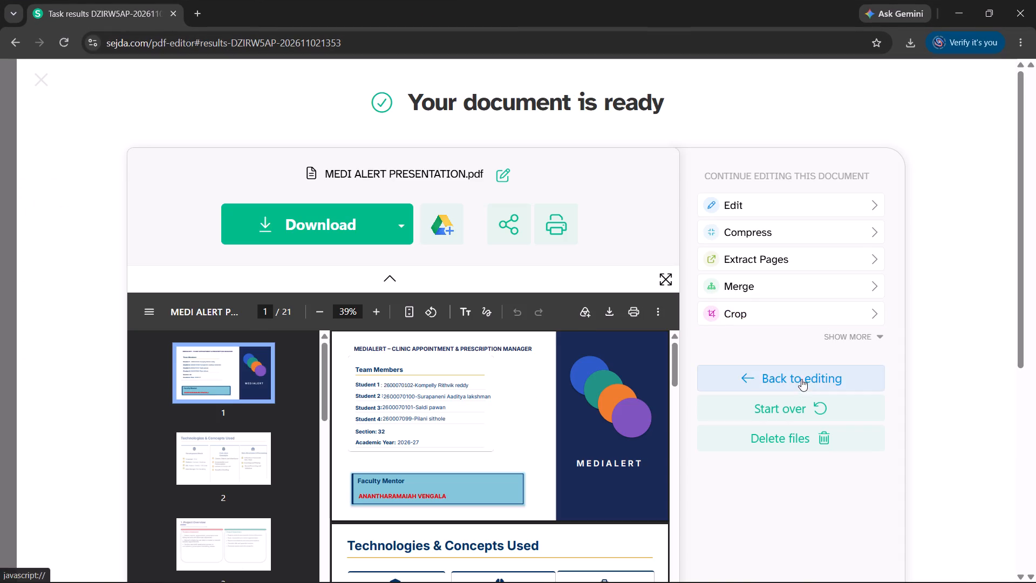
scroll(563, 321, up, 20)
scroll(563, 321, up, 2)
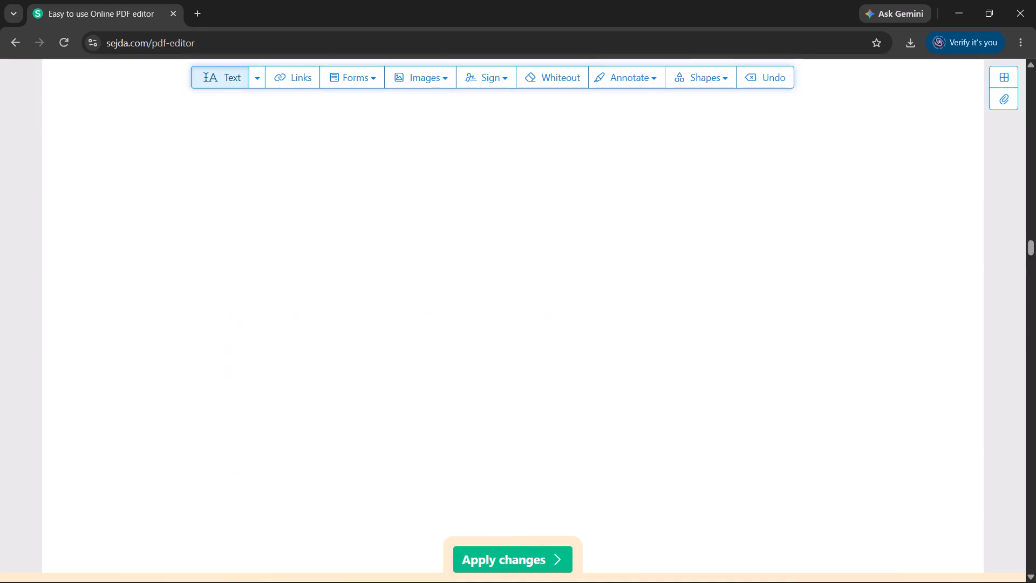
scroll(563, 321, up, 19)
scroll(563, 321, down, 2)
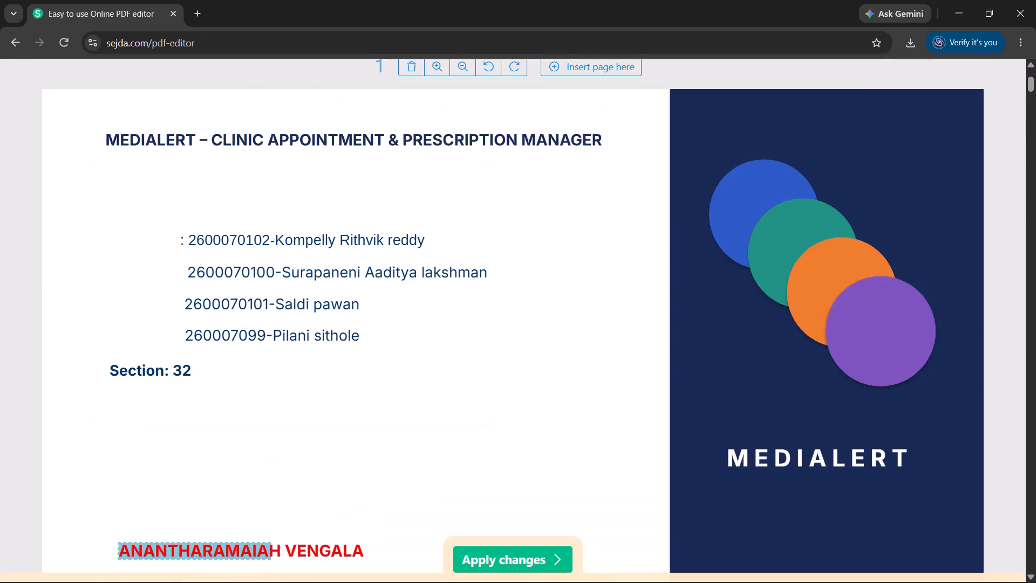
scroll(563, 321, down, 1)
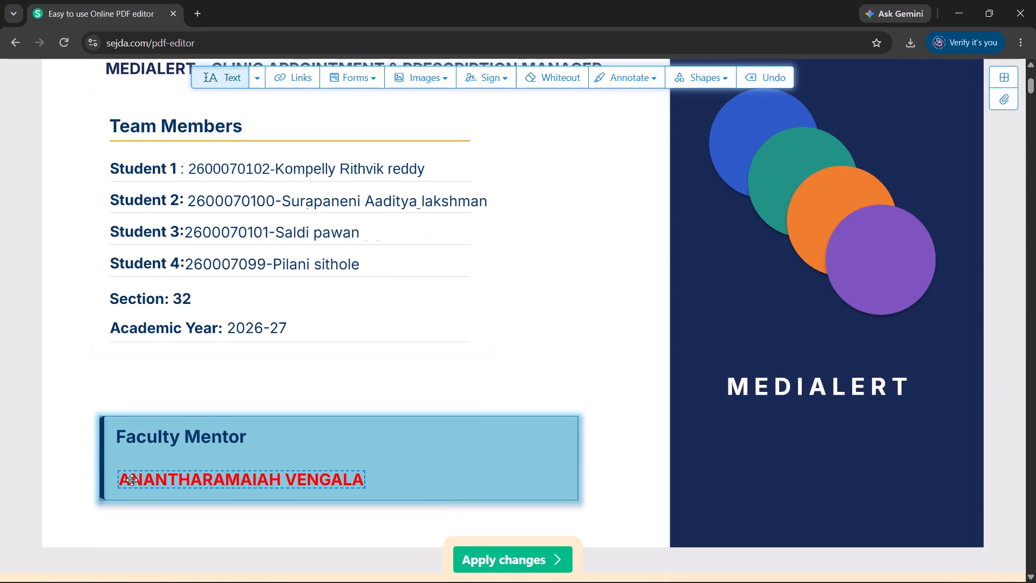
Add the title "MR." directly before the faculty mentor's name on the MediAlert title page.
click(122, 478)
click(122, 478)
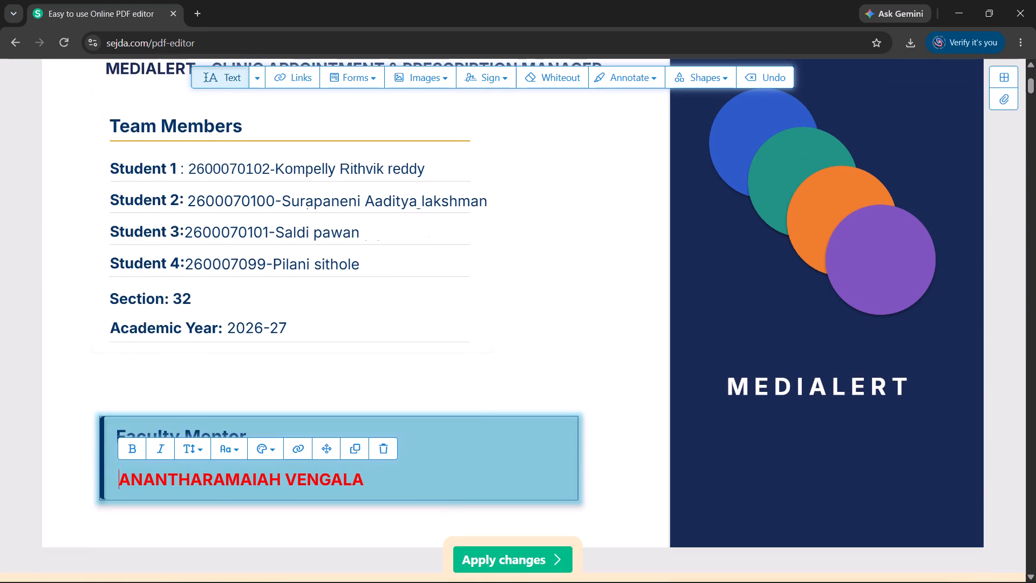
key(m)
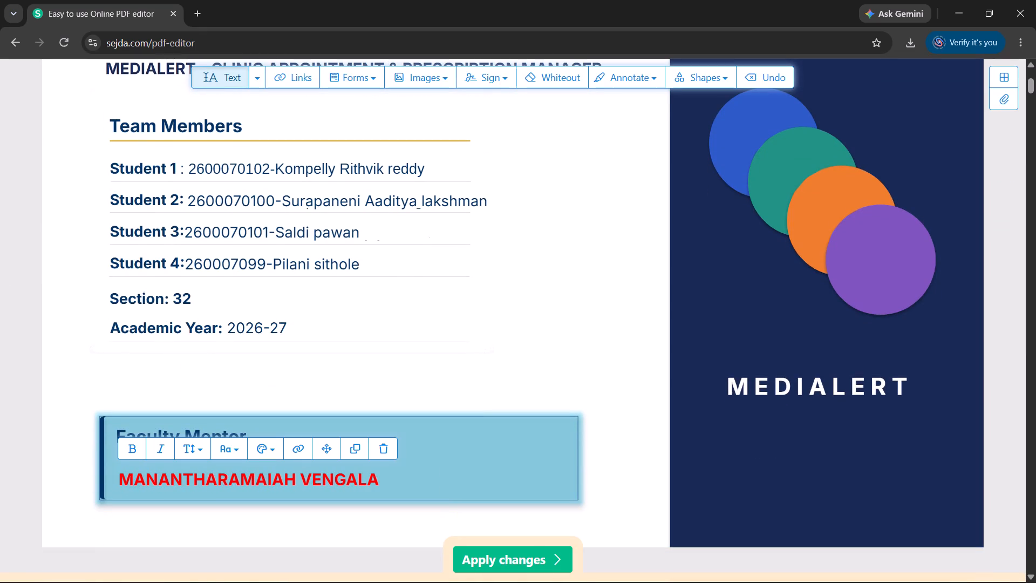
key(r)
key(period)
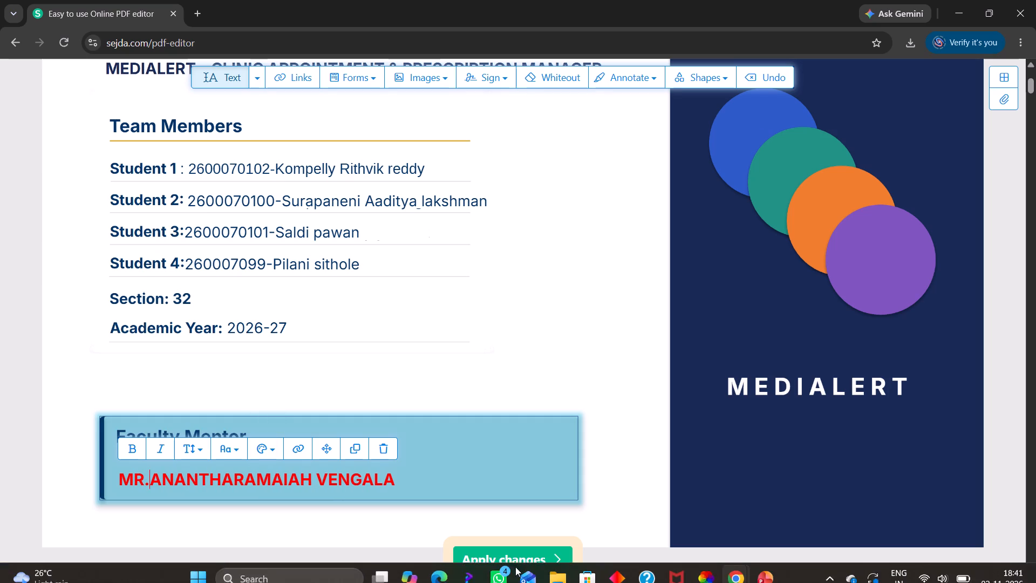
Apply the title page edits and download the updated MEDI ALERT PRESENTATION PDF.
click(501, 552)
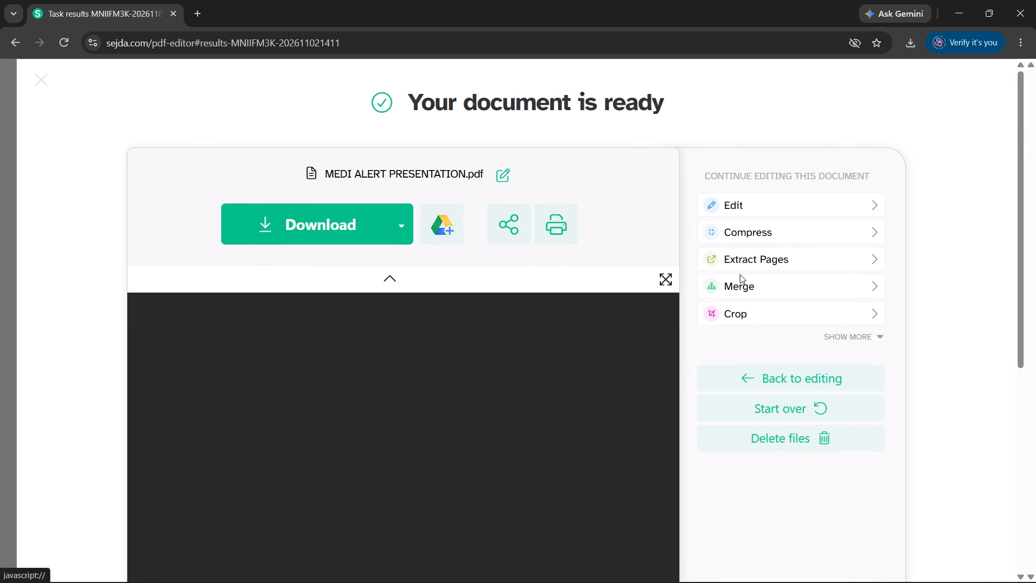
click(374, 229)
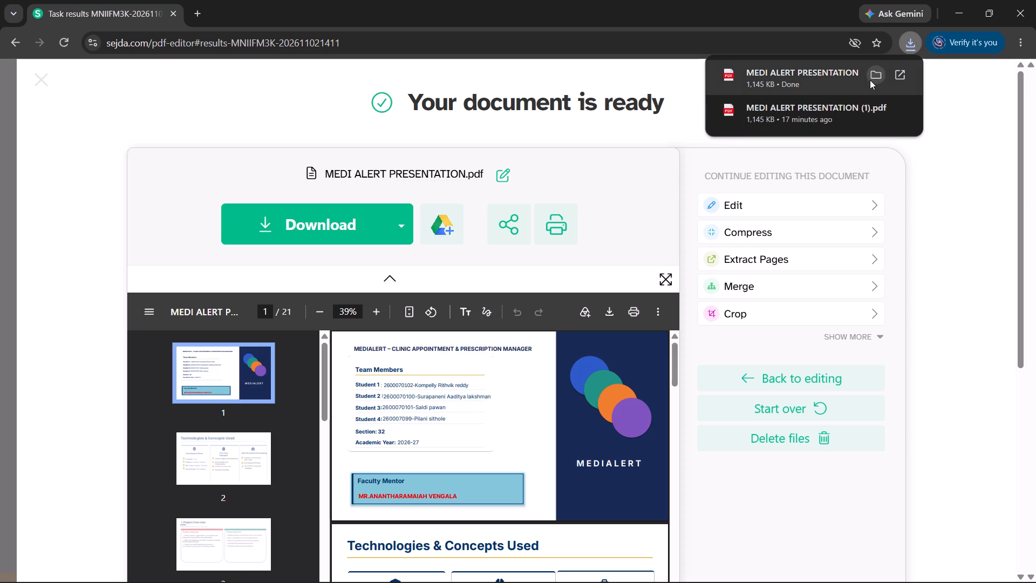
Open the newly downloaded MEDI ALERT PRESENTATION (2).pdf to check its title page, then minimise the browser window.
click(893, 74)
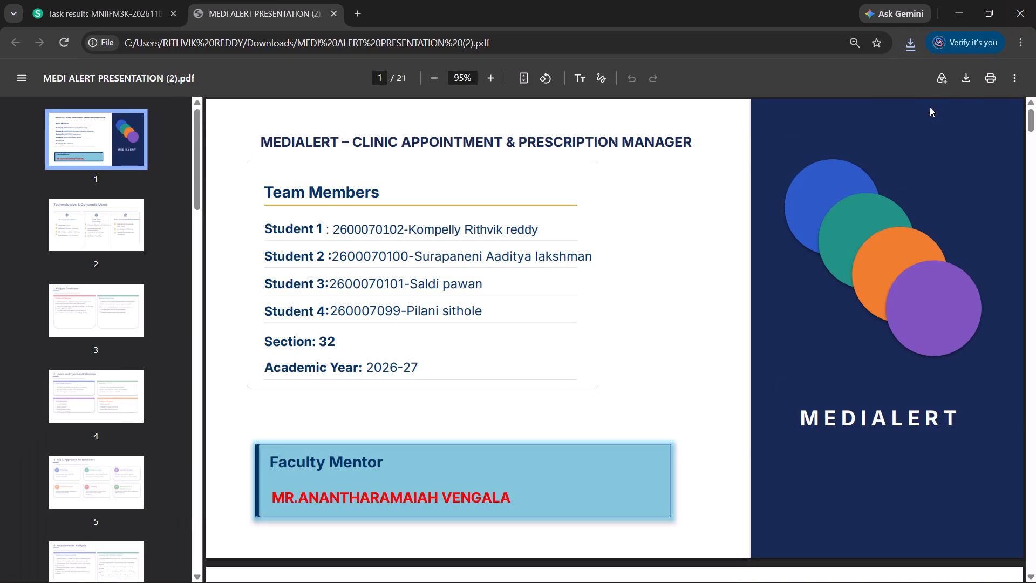
click(1018, 74)
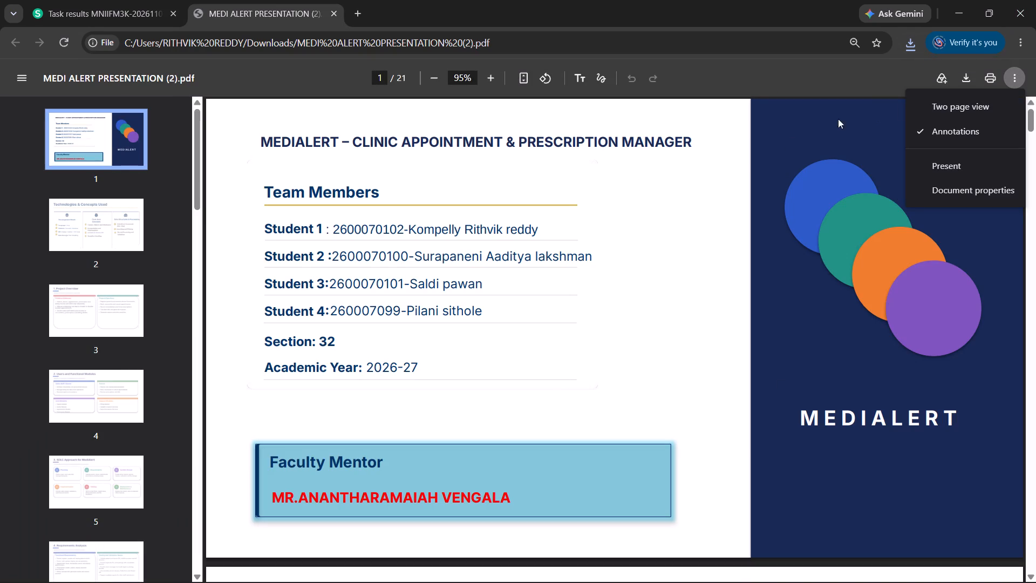
click(785, 131)
click(959, 13)
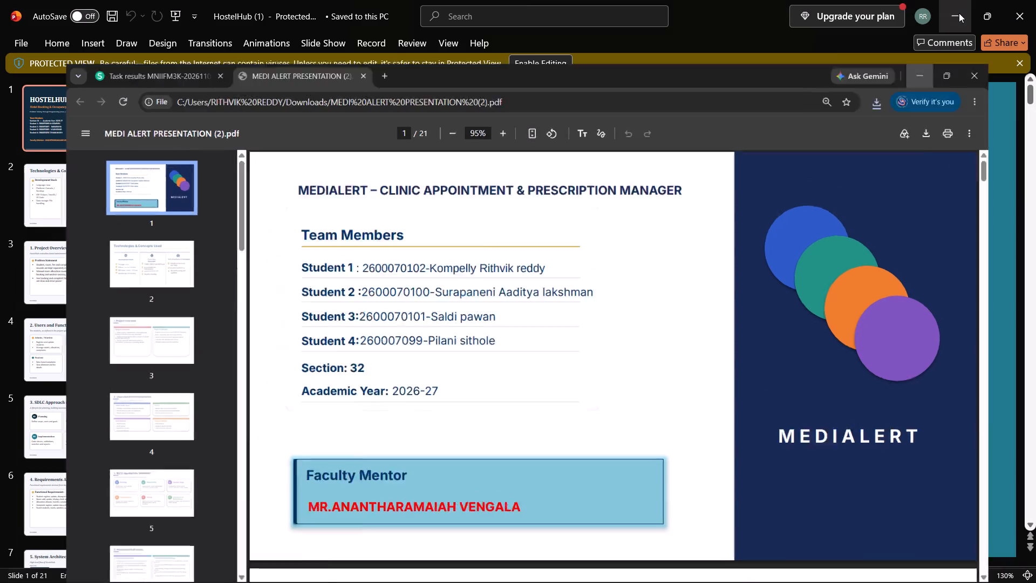